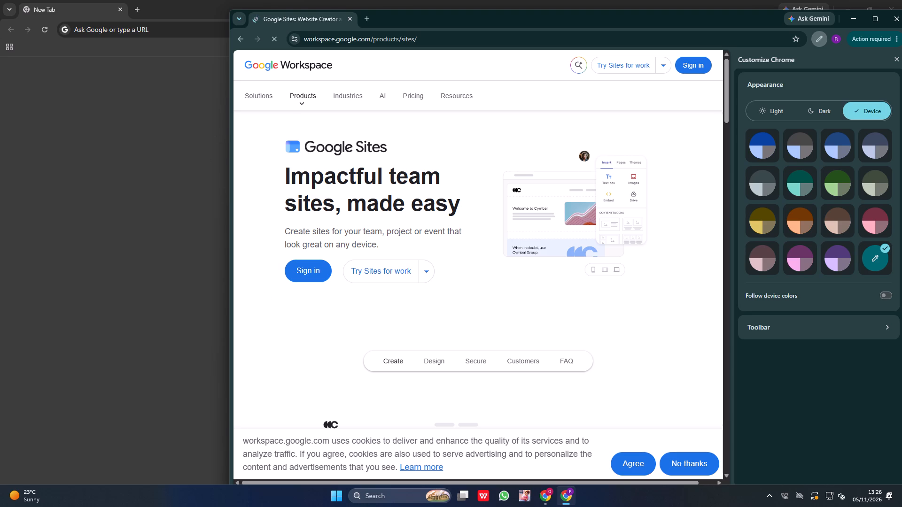
Look through the Google Sites product page, from the design and security sections to the customer section.
{"action": "scroll", "coordinate": [311, 234], "scroll_direction": "down", "scroll_amount": 6}
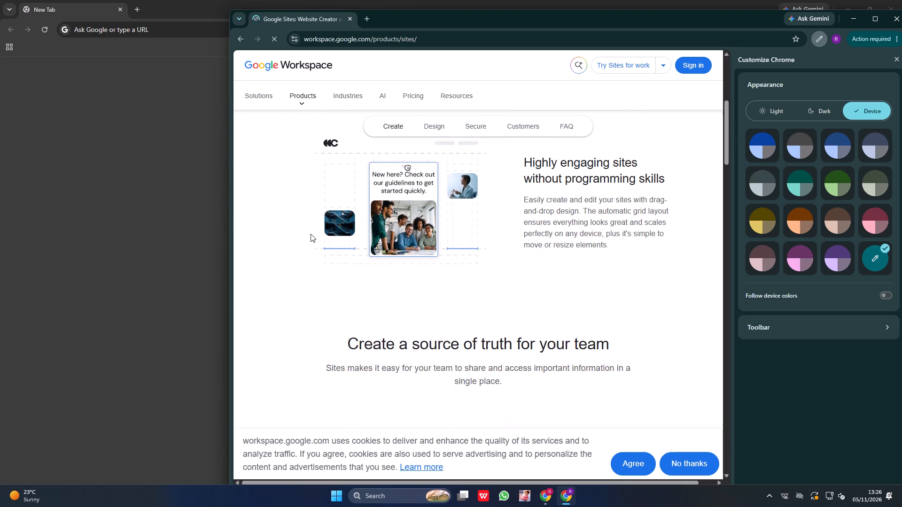
{"action": "scroll", "coordinate": [311, 234], "scroll_direction": "down", "scroll_amount": 9}
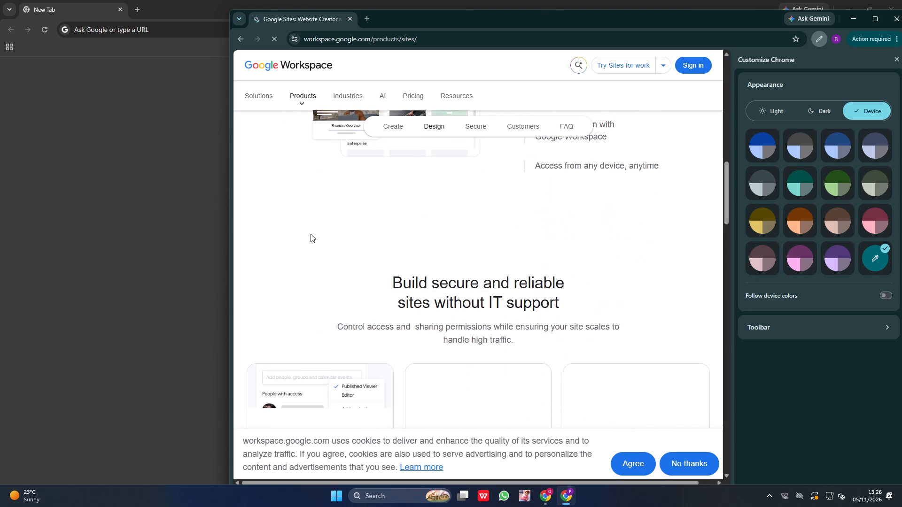
{"action": "scroll", "coordinate": [311, 234], "scroll_direction": "down", "scroll_amount": 5}
{"action": "scroll", "coordinate": [311, 234], "scroll_direction": "up", "scroll_amount": 4}
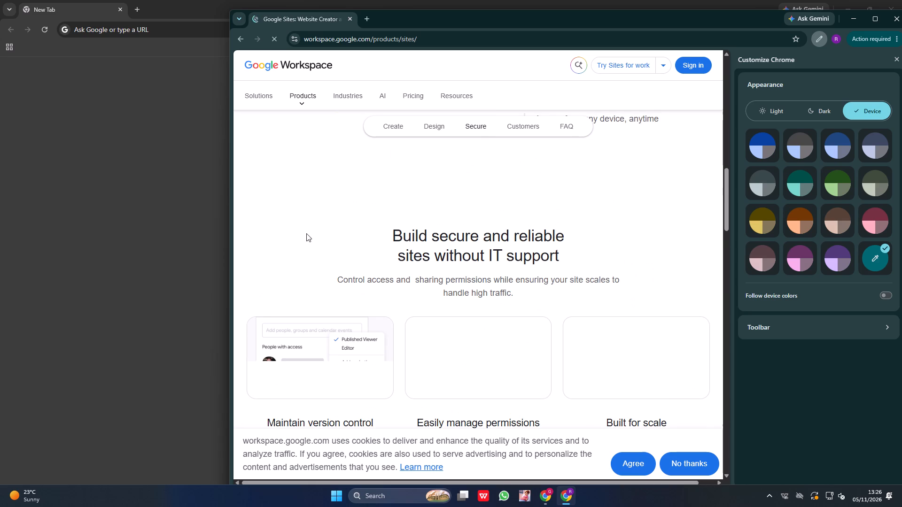
{"action": "scroll", "coordinate": [316, 237], "scroll_direction": "down", "scroll_amount": 13}
{"action": "scroll", "coordinate": [317, 237], "scroll_direction": "up", "scroll_amount": 7}
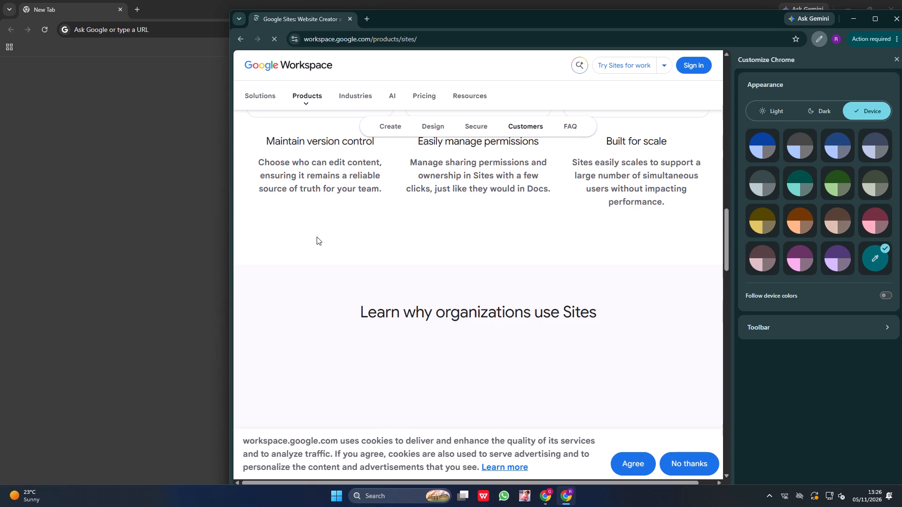
{"action": "scroll", "coordinate": [317, 237], "scroll_direction": "up", "scroll_amount": 18}
{"action": "scroll", "coordinate": [317, 237], "scroll_direction": "up", "scroll_amount": 9}
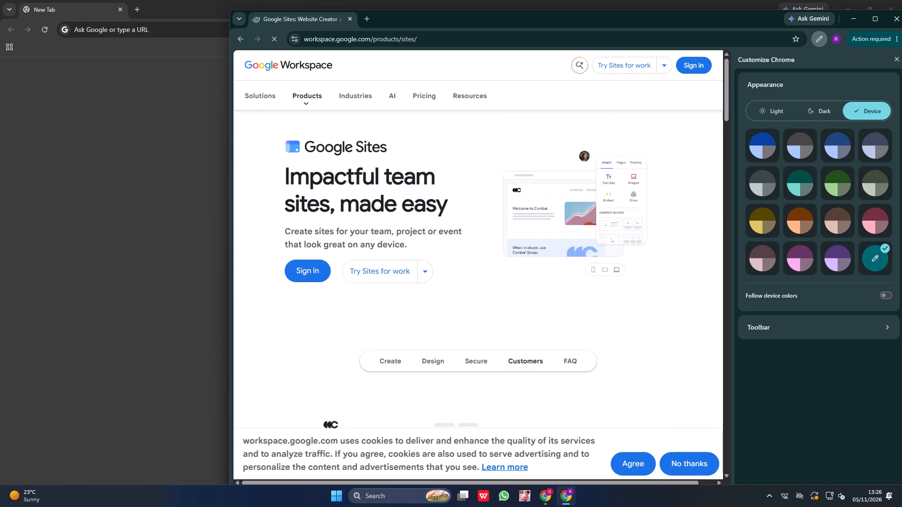
{"action": "scroll", "coordinate": [318, 234], "scroll_direction": "up", "scroll_amount": 6}
Sign in to Google Sites from the product page and dismiss the welcome message.
{"action": "left_click", "coordinate": [304, 269]}
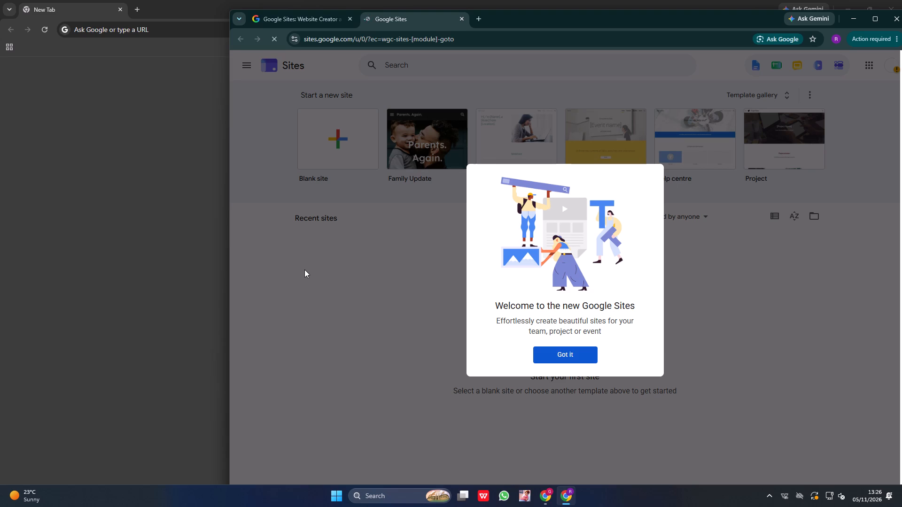
{"action": "left_click", "coordinate": [546, 348]}
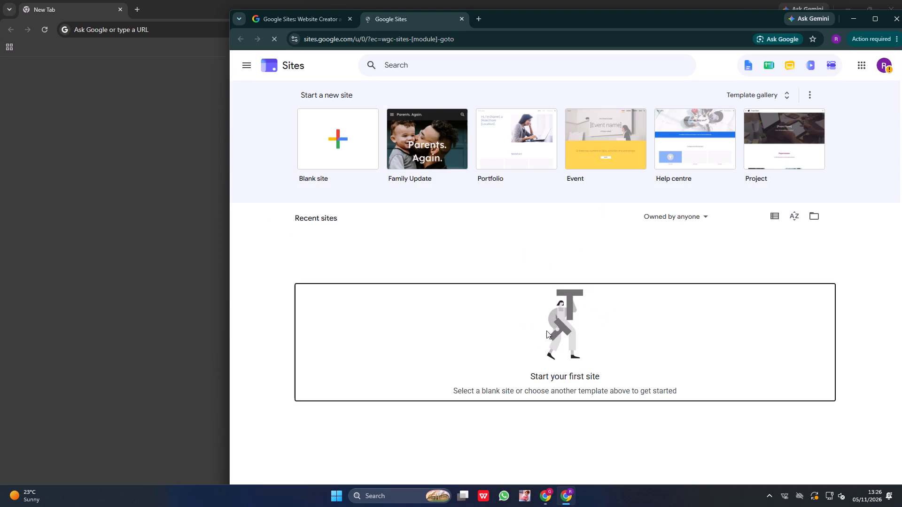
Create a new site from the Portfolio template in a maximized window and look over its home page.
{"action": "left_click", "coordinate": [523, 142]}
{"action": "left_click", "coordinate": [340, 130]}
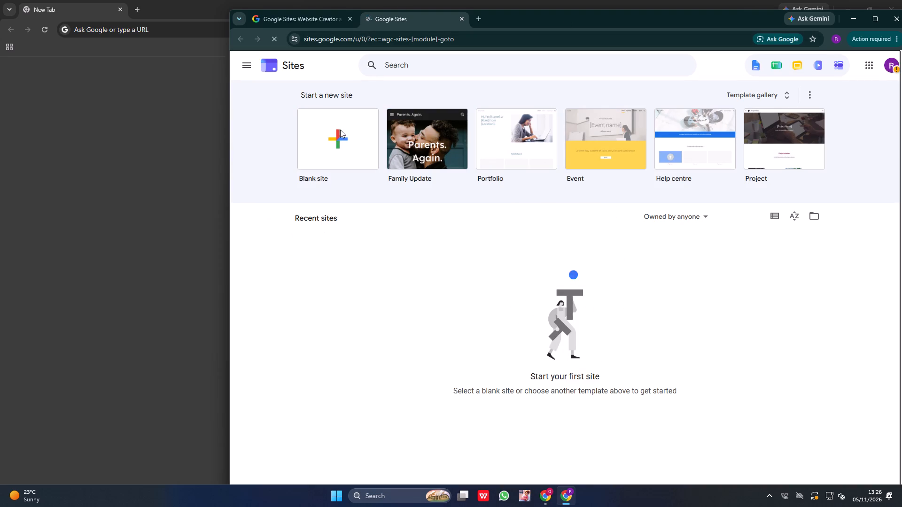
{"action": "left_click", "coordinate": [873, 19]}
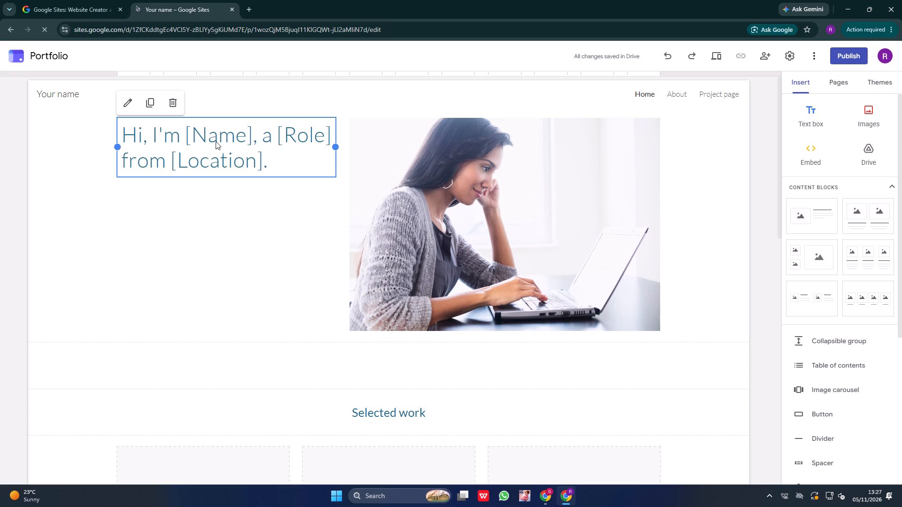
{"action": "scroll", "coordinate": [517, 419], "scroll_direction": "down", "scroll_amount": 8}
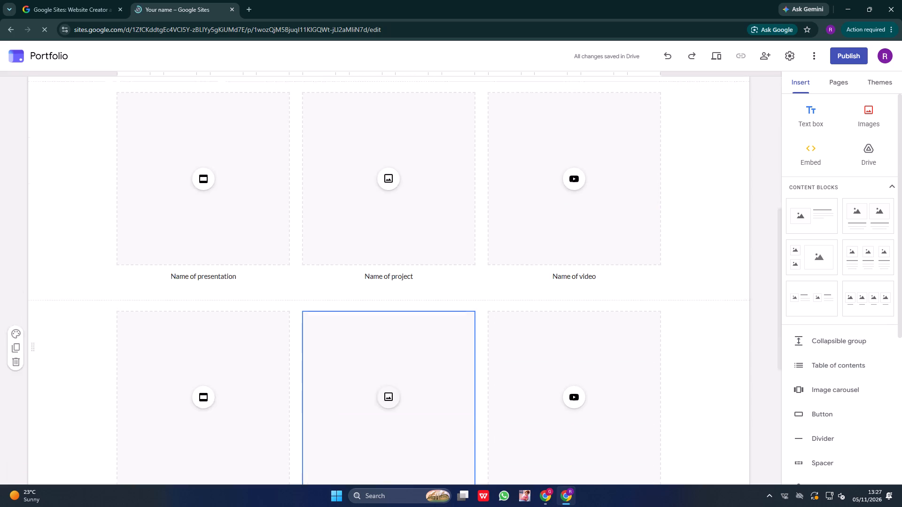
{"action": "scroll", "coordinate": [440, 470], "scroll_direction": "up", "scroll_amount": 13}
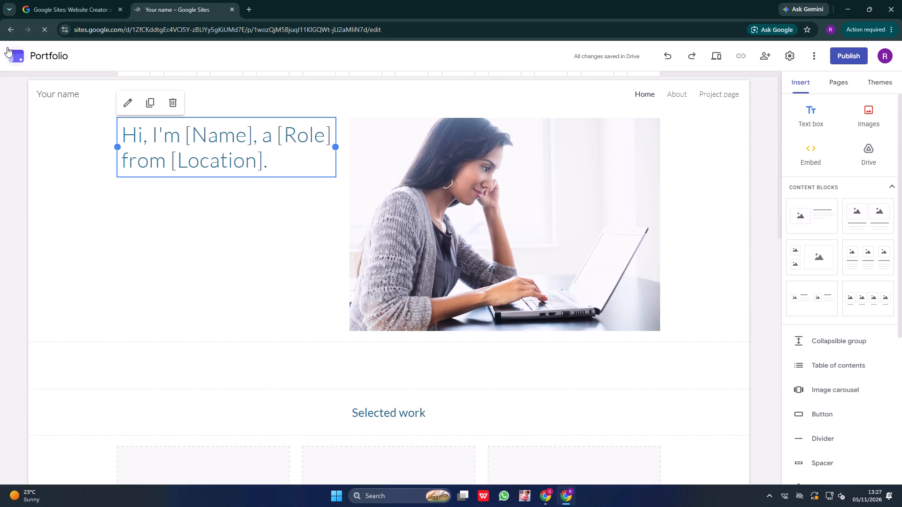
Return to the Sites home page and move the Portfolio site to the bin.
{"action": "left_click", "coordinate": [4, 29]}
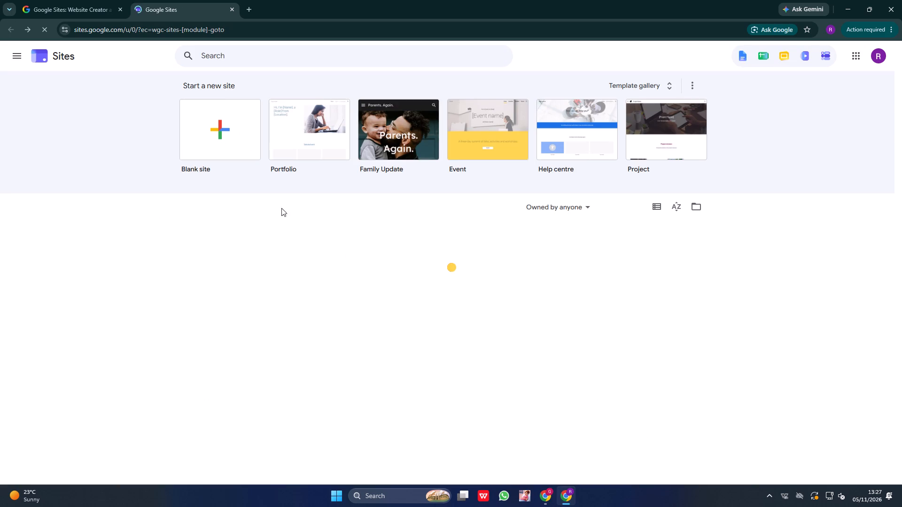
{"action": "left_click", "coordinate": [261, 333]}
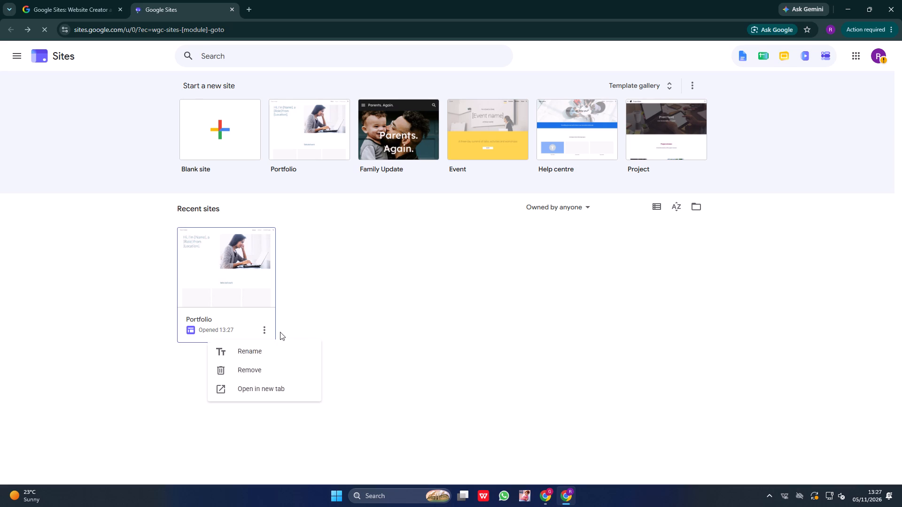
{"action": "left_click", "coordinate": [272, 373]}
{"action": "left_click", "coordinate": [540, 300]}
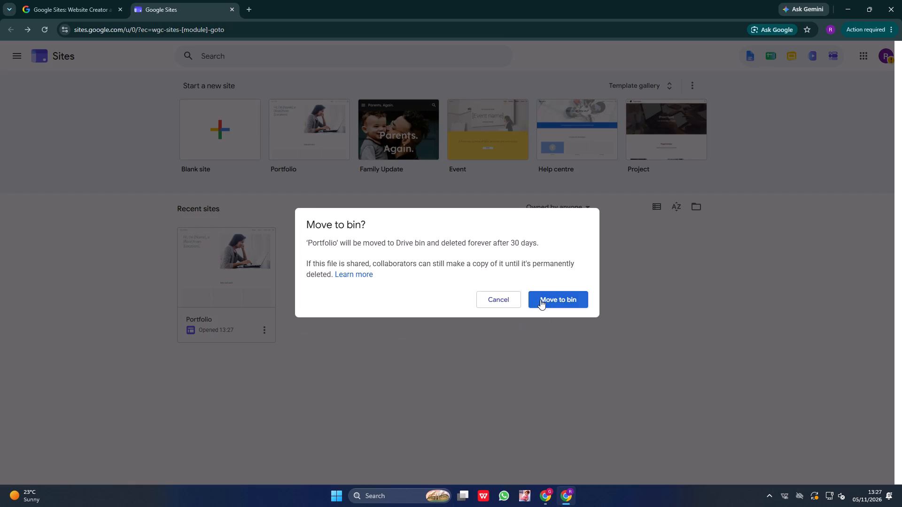
Create a new blank site.
{"action": "left_click", "coordinate": [242, 116]}
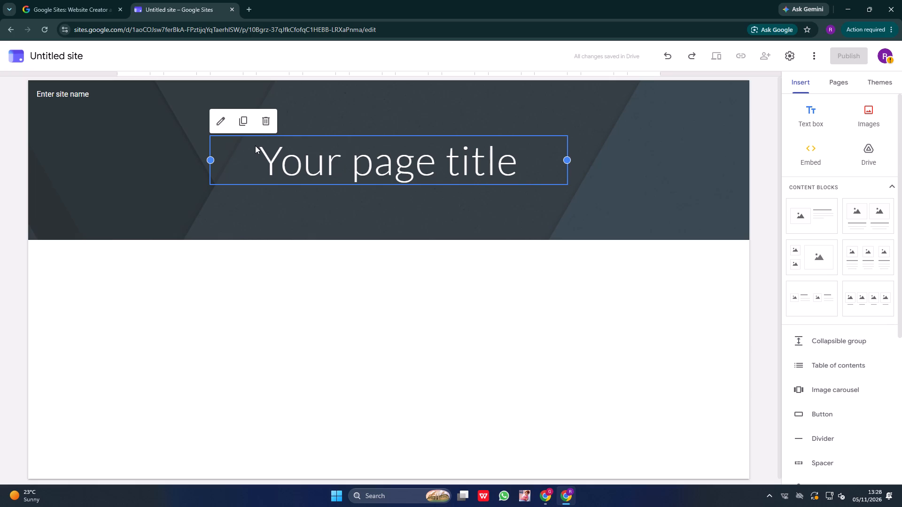
Replace the placeholder page title in the header with BUSINESS DEPARTMENT.
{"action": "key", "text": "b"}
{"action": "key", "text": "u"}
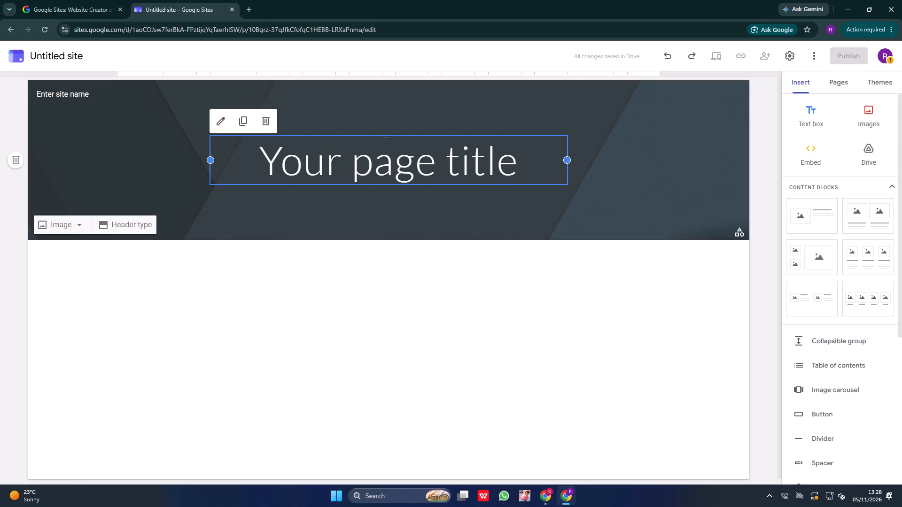
{"action": "left_click", "coordinate": [242, 161]}
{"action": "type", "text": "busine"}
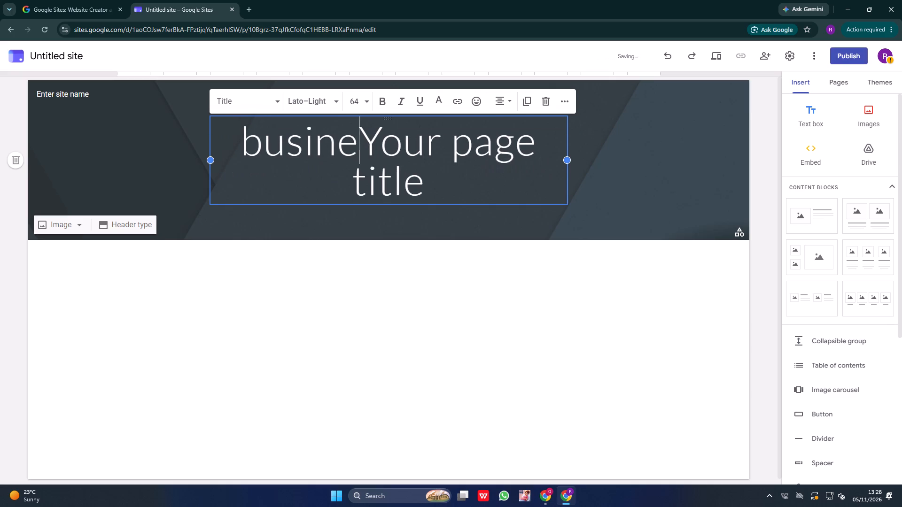
{"action": "left_click", "coordinate": [432, 186]}
{"action": "key", "text": "BackSpace"}
{"action": "key", "text": "BackSpace"}
{"action": "key", "text": "BackSpace"}
{"action": "key", "text": "BackSpace"}
{"action": "key", "text": "BackSpace"}
{"action": "key", "text": "BackSpace"}
{"action": "key", "text": "BackSpace"}
{"action": "key", "text": "BackSpace"}
{"action": "key", "text": "BackSpace"}
{"action": "key", "text": "BackSpace"}
{"action": "key", "text": "BackSpace"}
{"action": "key", "text": "BackSpace"}
{"action": "key", "text": "BackSpace"}
{"action": "key", "text": "BackSpace"}
{"action": "key", "text": "BackSpace"}
{"action": "key", "text": "BackSpace"}
{"action": "key", "text": "BackSpace"}
{"action": "key", "text": "BackSpace"}
{"action": "key", "text": "BackSpace"}
{"action": "key", "text": "BackSpace"}
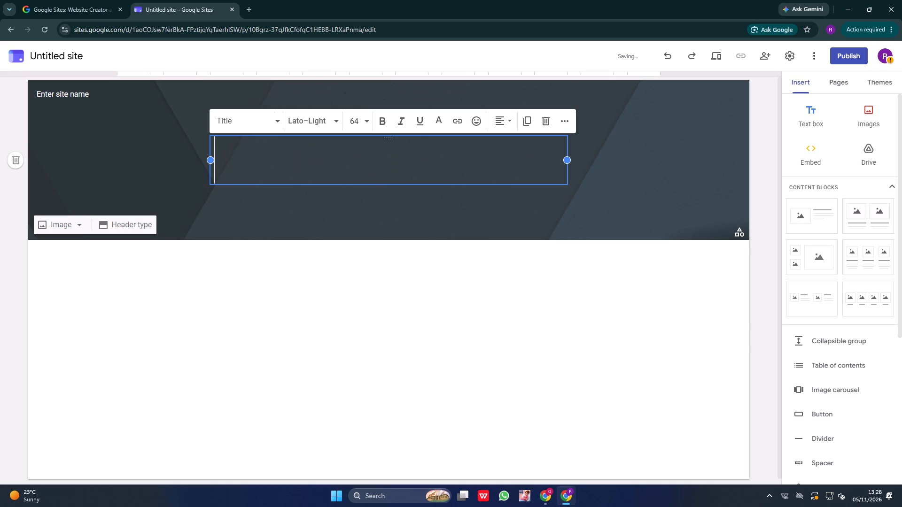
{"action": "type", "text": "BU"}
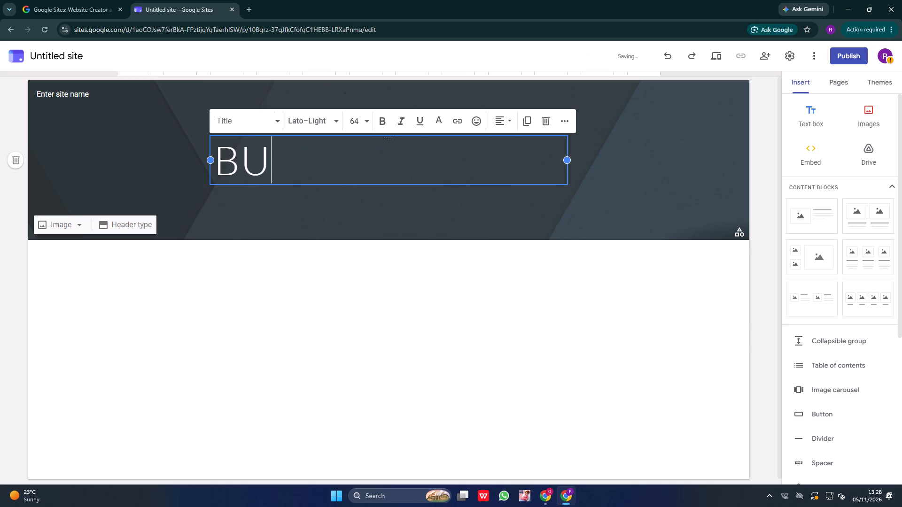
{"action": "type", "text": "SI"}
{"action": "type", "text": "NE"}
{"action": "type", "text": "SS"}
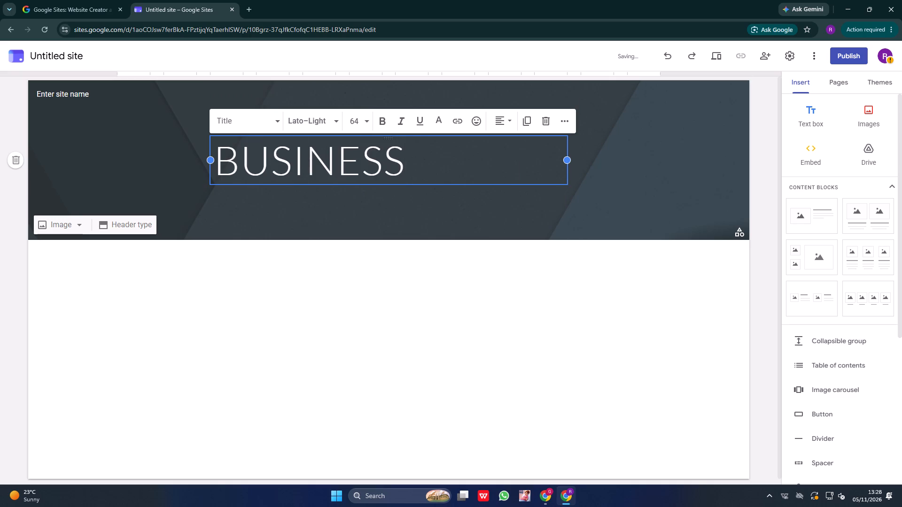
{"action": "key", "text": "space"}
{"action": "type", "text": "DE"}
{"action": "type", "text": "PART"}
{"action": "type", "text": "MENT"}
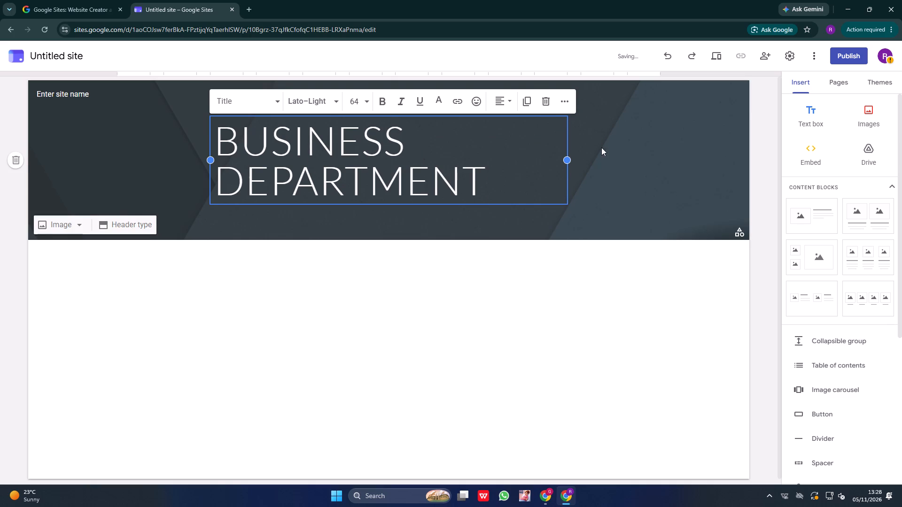
{"action": "left_click", "coordinate": [687, 217]}
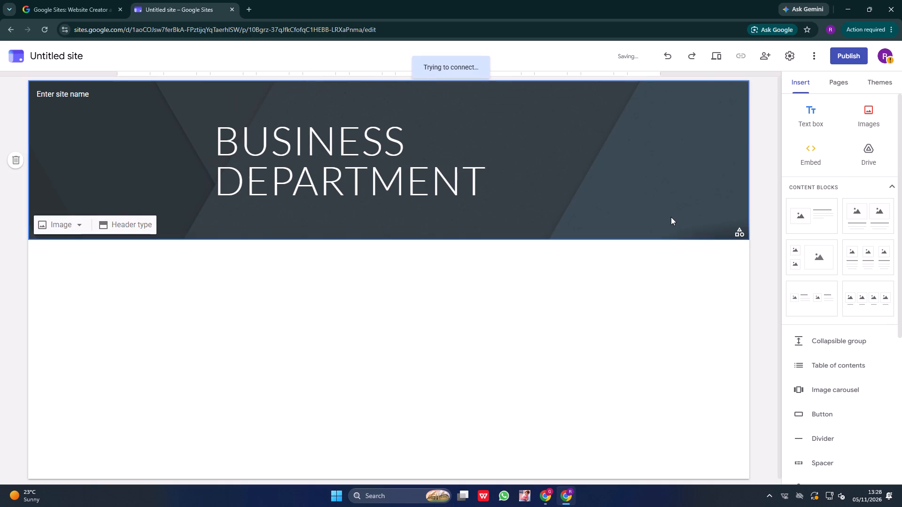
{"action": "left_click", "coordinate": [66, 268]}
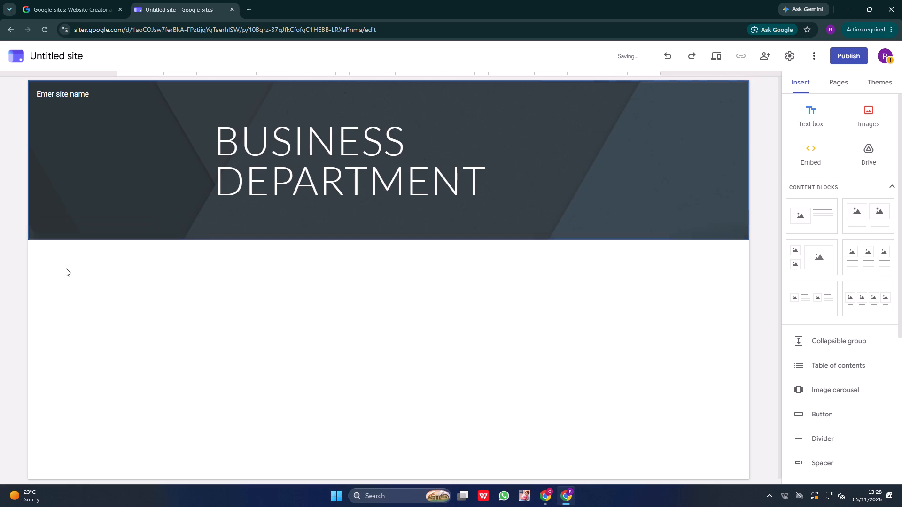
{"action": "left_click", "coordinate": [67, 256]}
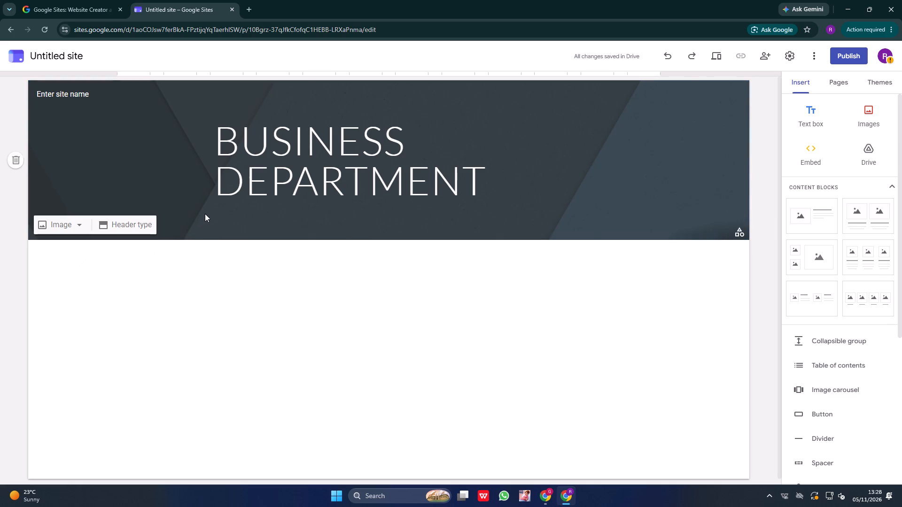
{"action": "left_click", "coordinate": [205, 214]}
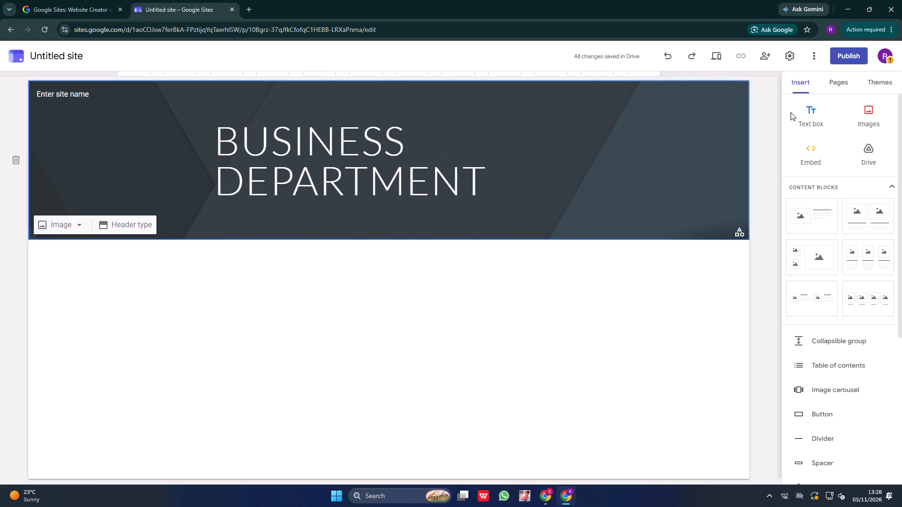
Add a subpage named CORESPONDENCE under the Home page.
{"action": "left_click", "coordinate": [832, 84]}
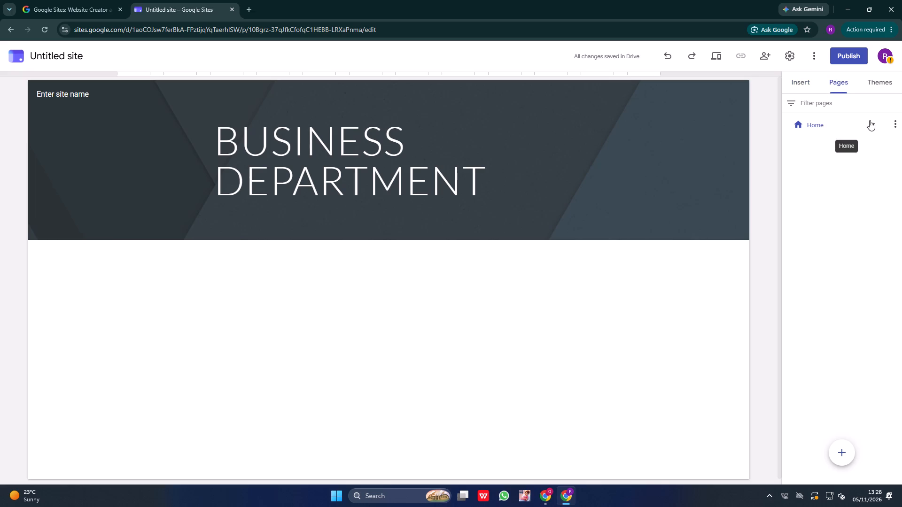
{"action": "left_click", "coordinate": [894, 124]}
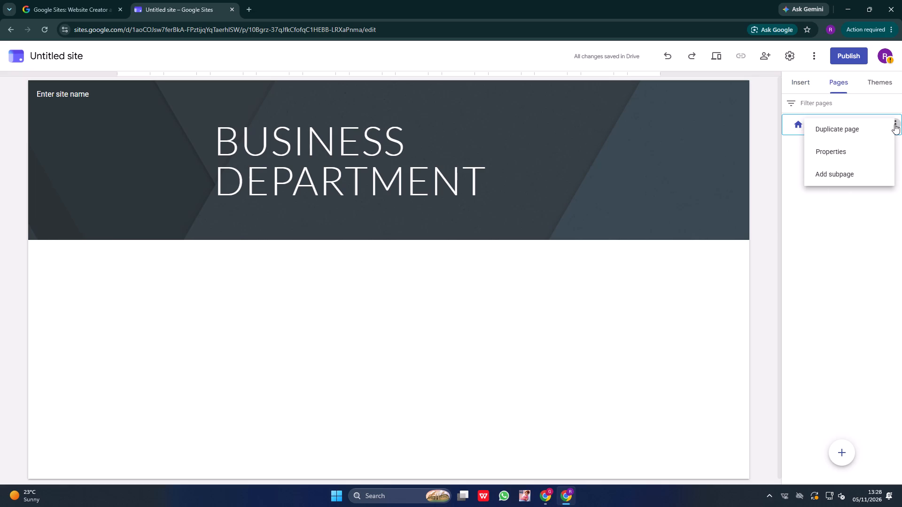
{"action": "left_click", "coordinate": [862, 171]}
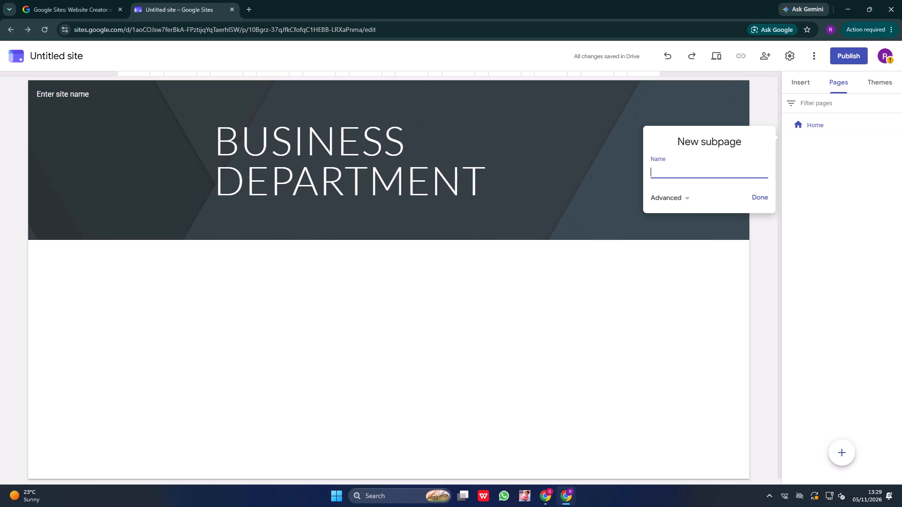
{"action": "left_click", "coordinate": [651, 172]}
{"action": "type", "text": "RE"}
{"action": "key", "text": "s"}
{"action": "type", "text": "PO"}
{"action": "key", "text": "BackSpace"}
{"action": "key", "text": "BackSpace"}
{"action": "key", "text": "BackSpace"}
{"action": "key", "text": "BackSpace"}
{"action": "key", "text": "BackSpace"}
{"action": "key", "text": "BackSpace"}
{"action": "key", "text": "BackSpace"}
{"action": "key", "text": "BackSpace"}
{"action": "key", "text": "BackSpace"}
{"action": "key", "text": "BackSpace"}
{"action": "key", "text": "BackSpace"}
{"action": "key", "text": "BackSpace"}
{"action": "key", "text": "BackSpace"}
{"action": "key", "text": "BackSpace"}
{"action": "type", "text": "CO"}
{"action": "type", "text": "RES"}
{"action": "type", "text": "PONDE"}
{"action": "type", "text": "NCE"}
{"action": "left_click", "coordinate": [762, 197]}
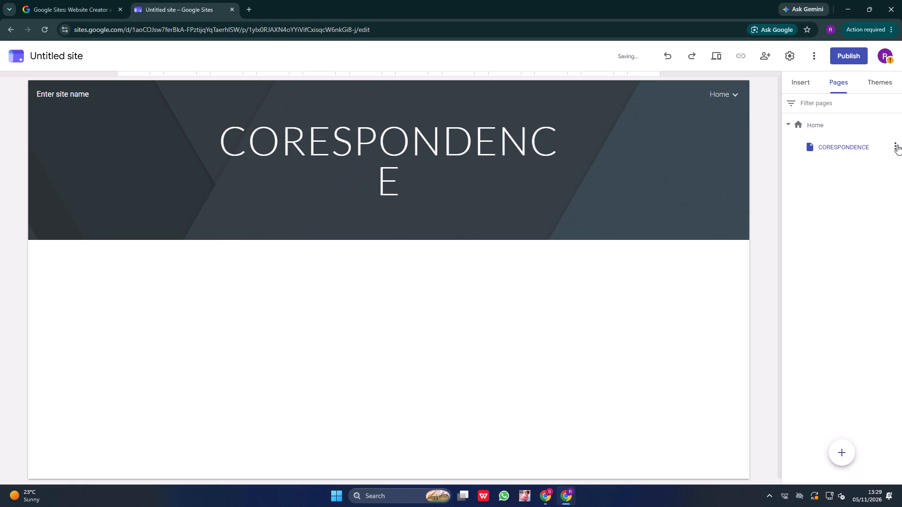
Add a subpage named THEORY under the CORESPONDENCE page.
{"action": "left_click", "coordinate": [897, 145]}
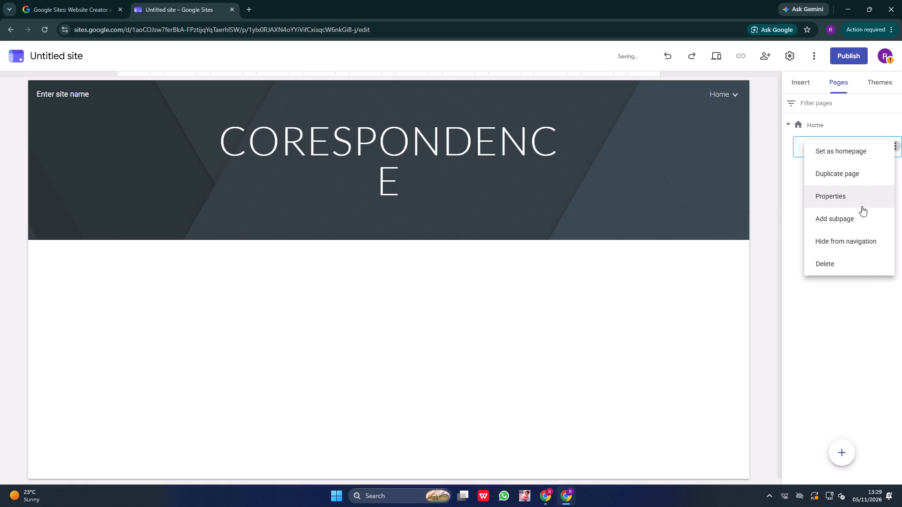
{"action": "left_click", "coordinate": [861, 213]}
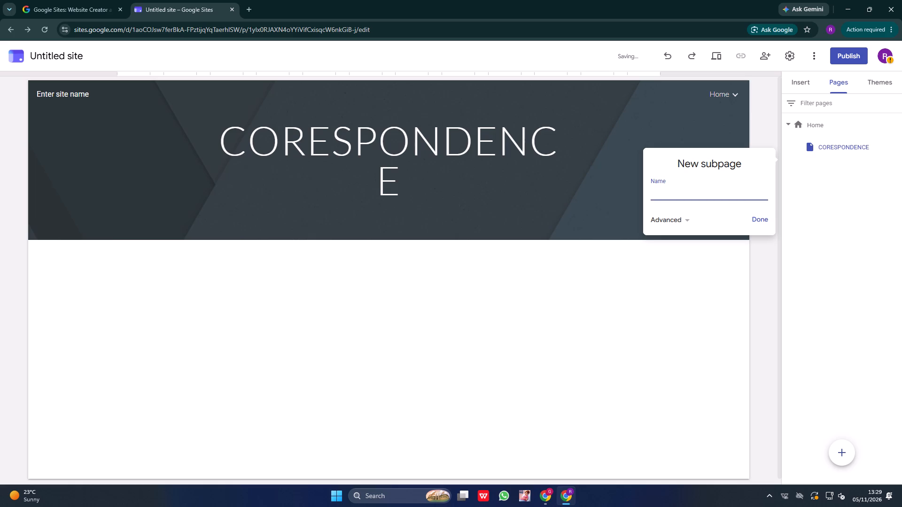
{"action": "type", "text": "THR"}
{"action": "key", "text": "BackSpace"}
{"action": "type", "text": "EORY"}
{"action": "left_click", "coordinate": [759, 221]}
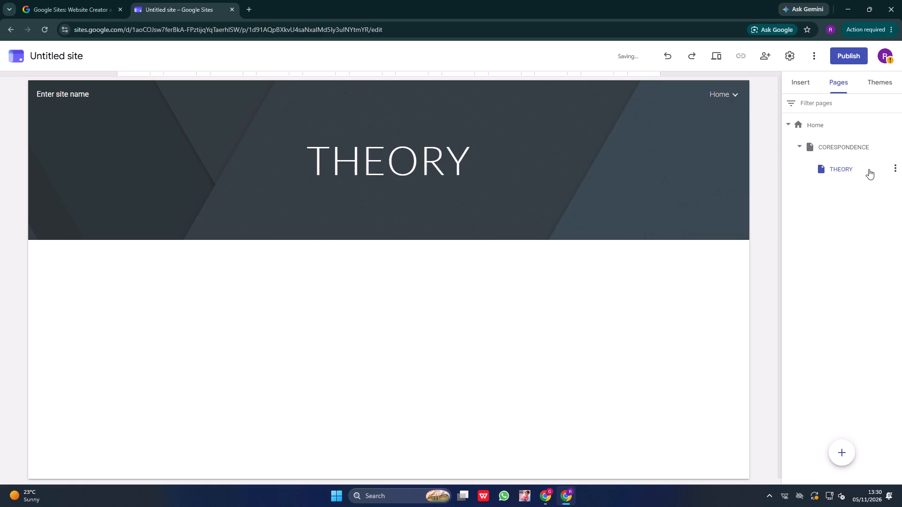
Add a subpage named PRACTICAL under the THEORY page of CORESPONDENCE.
{"action": "left_click", "coordinate": [893, 167]}
{"action": "left_click", "coordinate": [841, 239]}
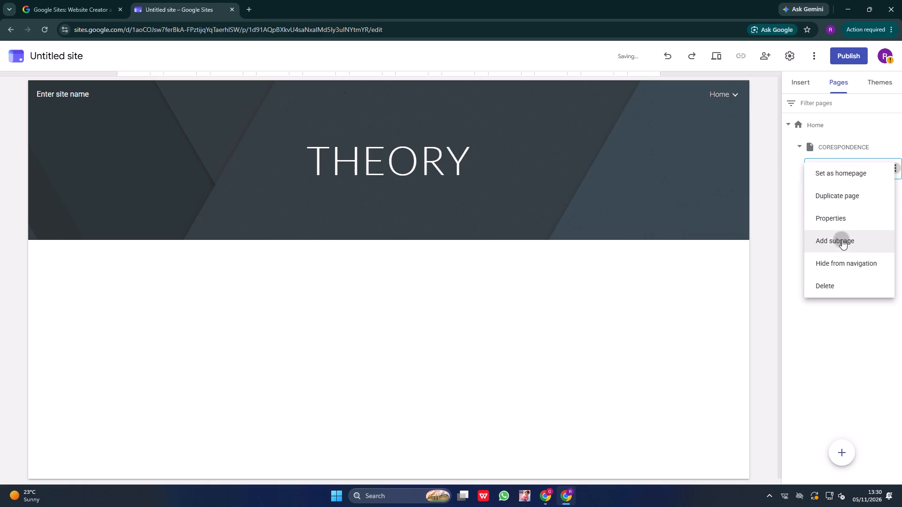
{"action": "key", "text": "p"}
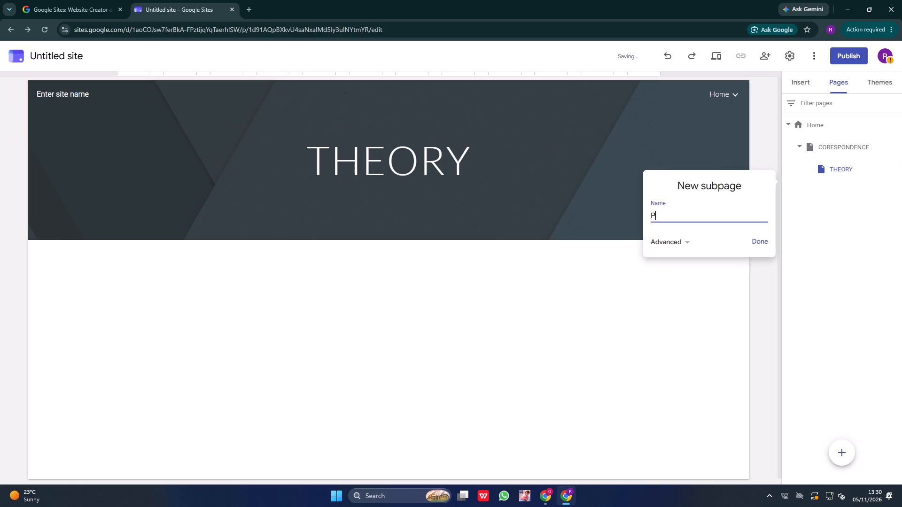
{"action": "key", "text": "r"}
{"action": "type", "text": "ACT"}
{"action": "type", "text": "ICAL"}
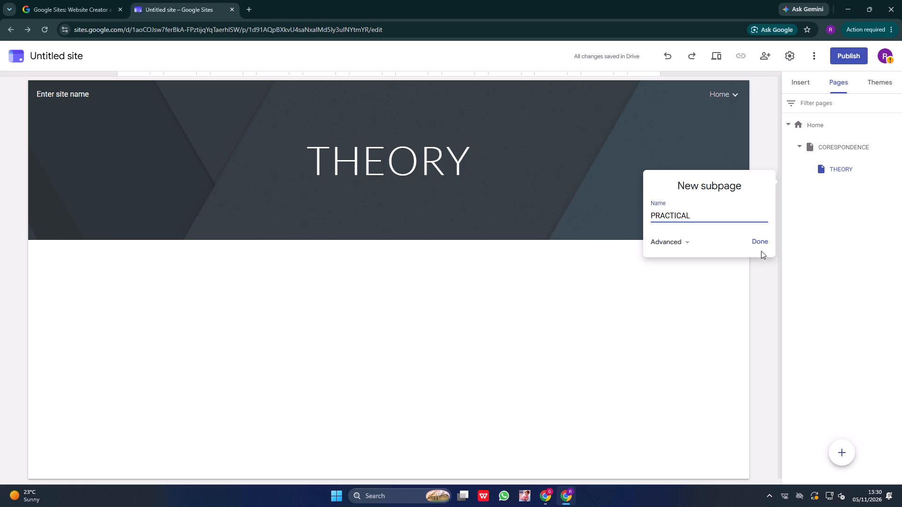
{"action": "left_click", "coordinate": [758, 244]}
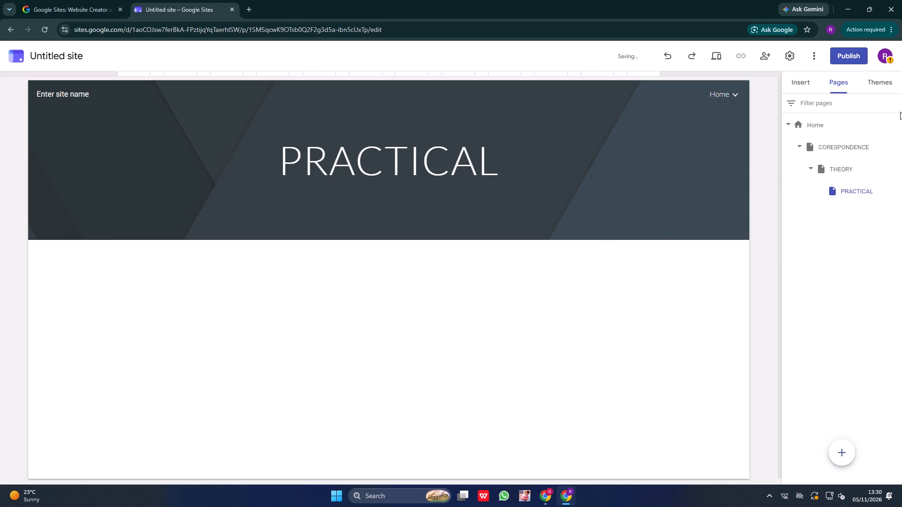
Add a subpage named CUSTOMER CARE under the Home page, alongside CORESPONDENCE.
{"action": "left_click", "coordinate": [896, 123]}
{"action": "left_click", "coordinate": [878, 169]}
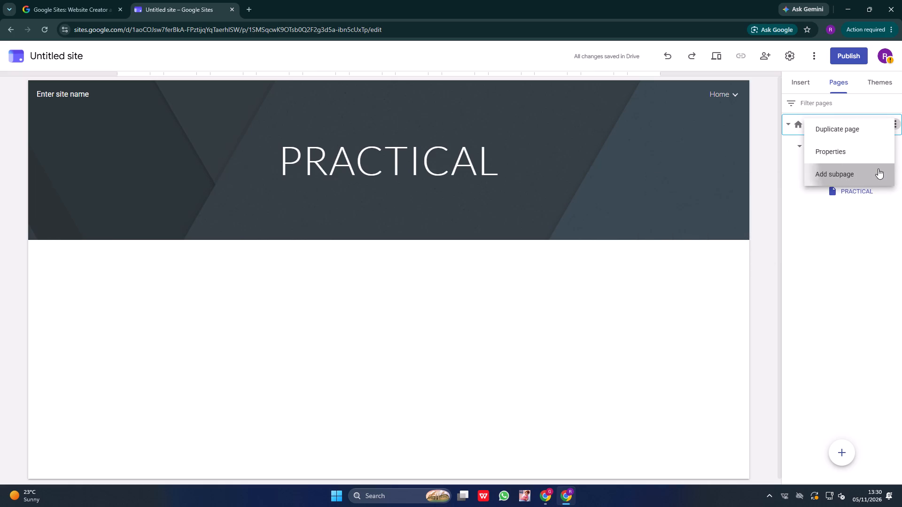
{"action": "left_click", "coordinate": [708, 236]}
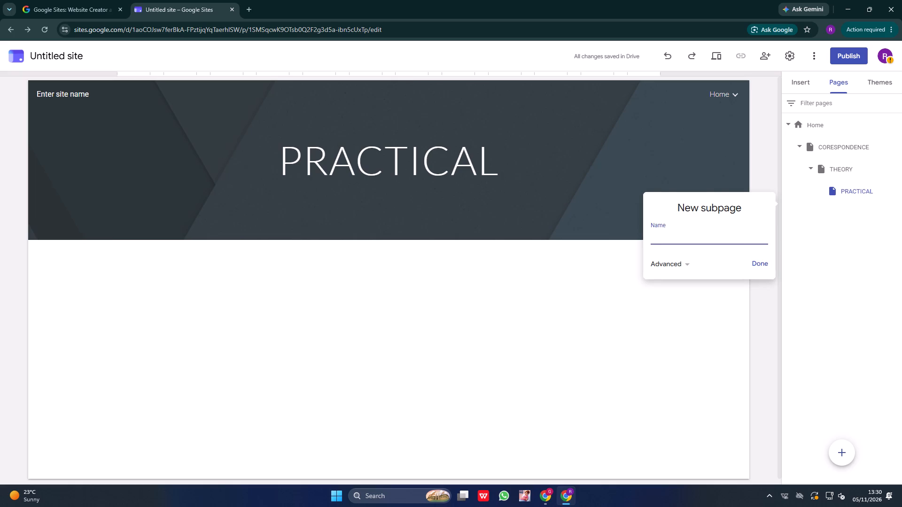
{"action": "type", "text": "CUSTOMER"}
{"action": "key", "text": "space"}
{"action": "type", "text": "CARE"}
{"action": "left_click", "coordinate": [758, 263]}
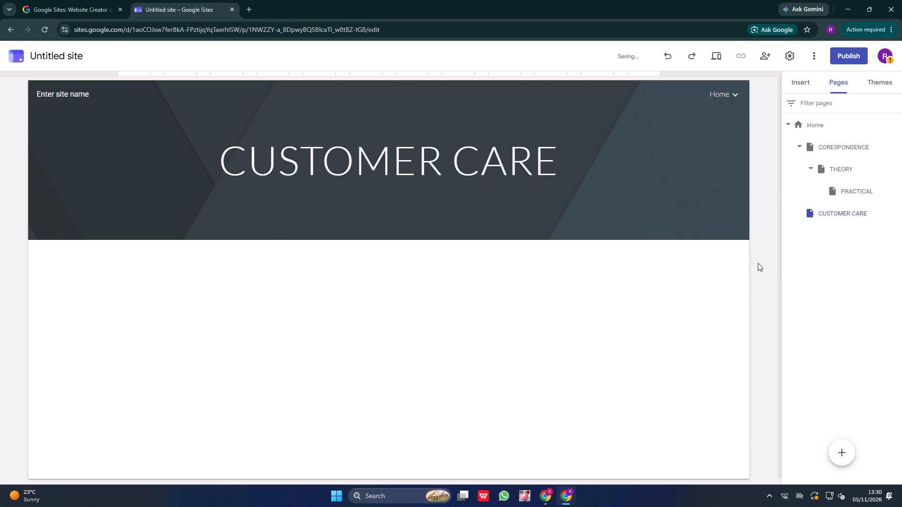
Add a subpage named THEORY under the CUSTOMER CARE page.
{"action": "left_click", "coordinate": [898, 213]}
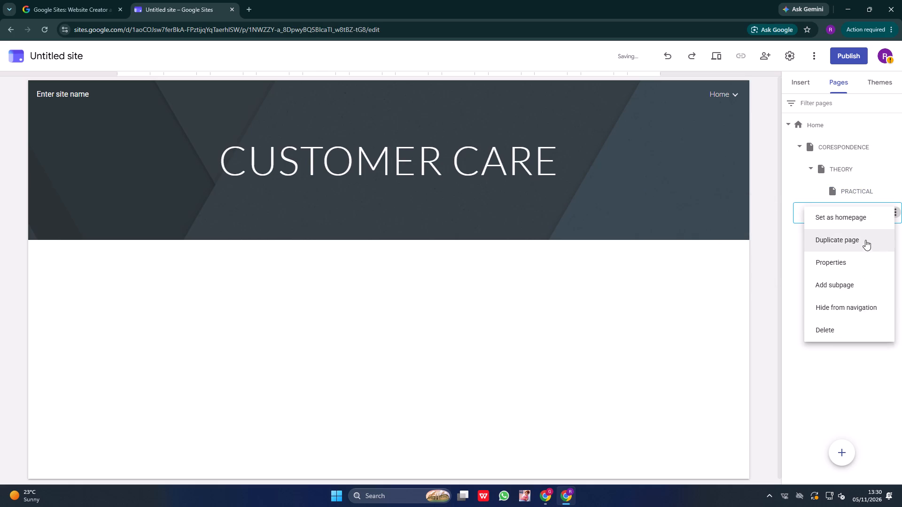
{"action": "left_click", "coordinate": [859, 277]}
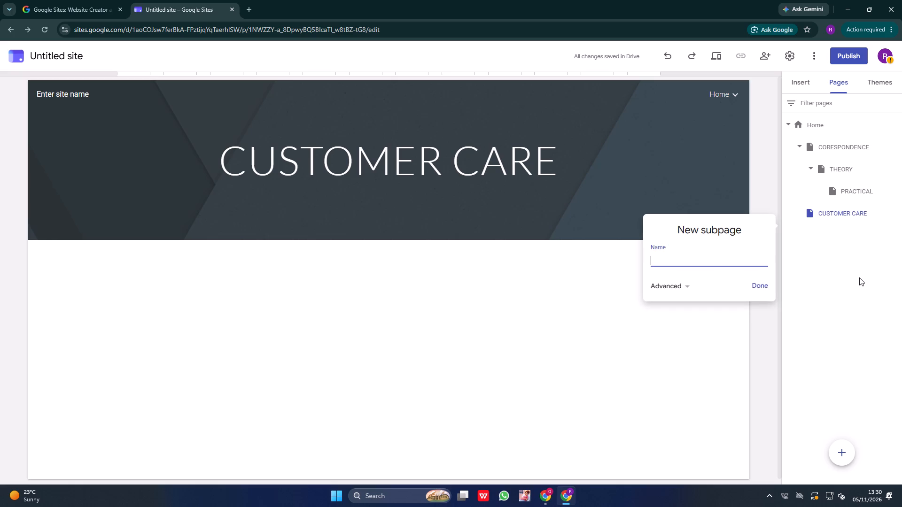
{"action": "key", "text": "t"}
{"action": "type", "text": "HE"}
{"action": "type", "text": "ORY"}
{"action": "left_click", "coordinate": [760, 287]}
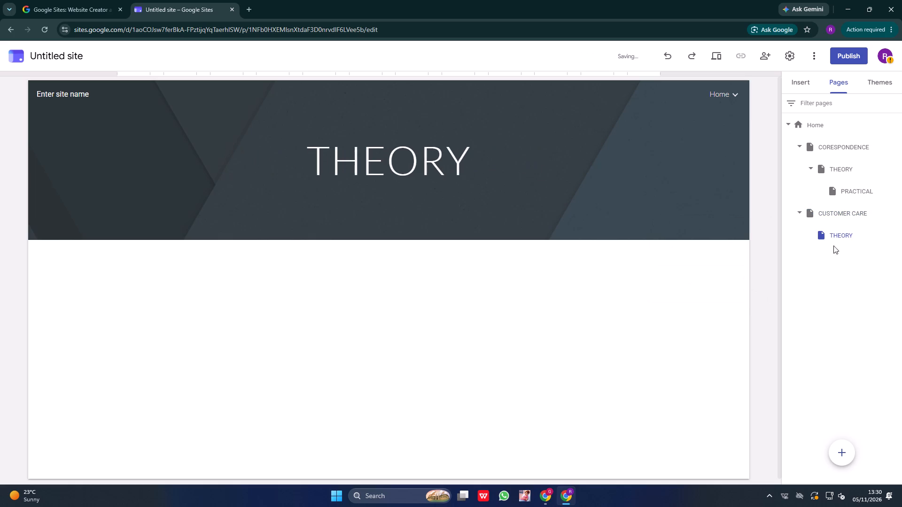
Add a subpage named PRACTICAL under the THEORY page of CUSTOMER CARE.
{"action": "left_click", "coordinate": [894, 232]}
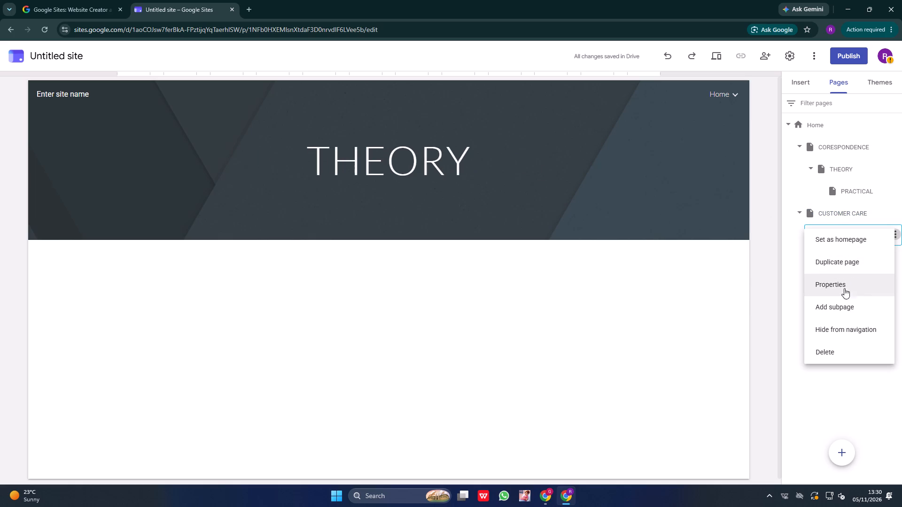
{"action": "left_click", "coordinate": [841, 307]}
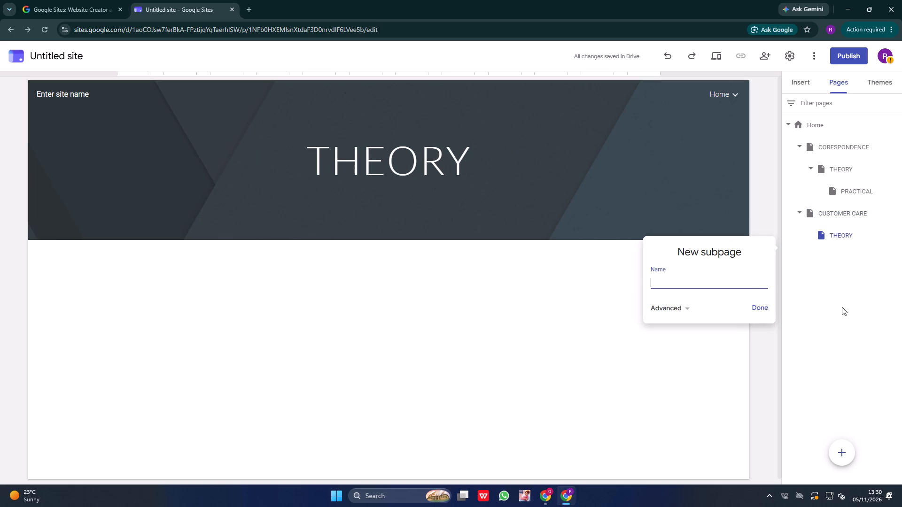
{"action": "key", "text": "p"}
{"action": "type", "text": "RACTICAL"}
{"action": "left_click", "coordinate": [762, 306]}
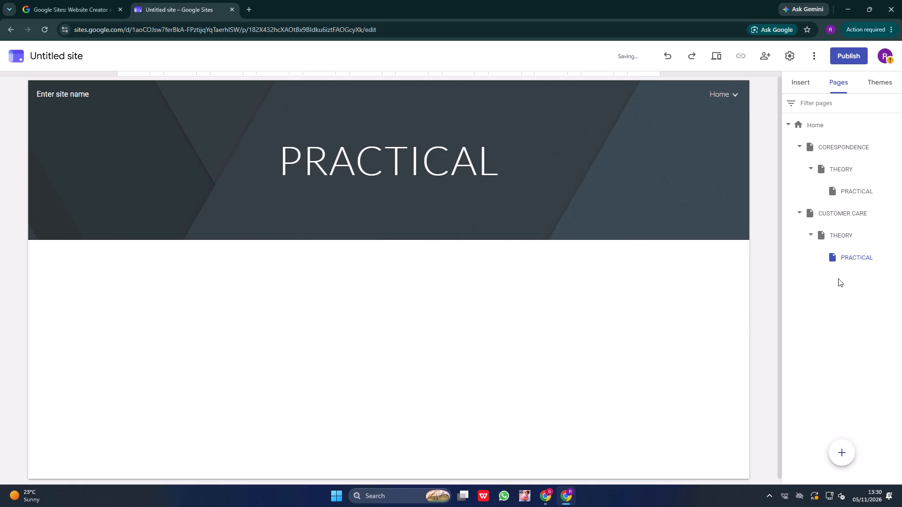
Add a subpage named SHORTHAND under the Home page, alongside CORESPONDENCE and CUSTOMER CARE.
{"action": "left_click", "coordinate": [897, 125]}
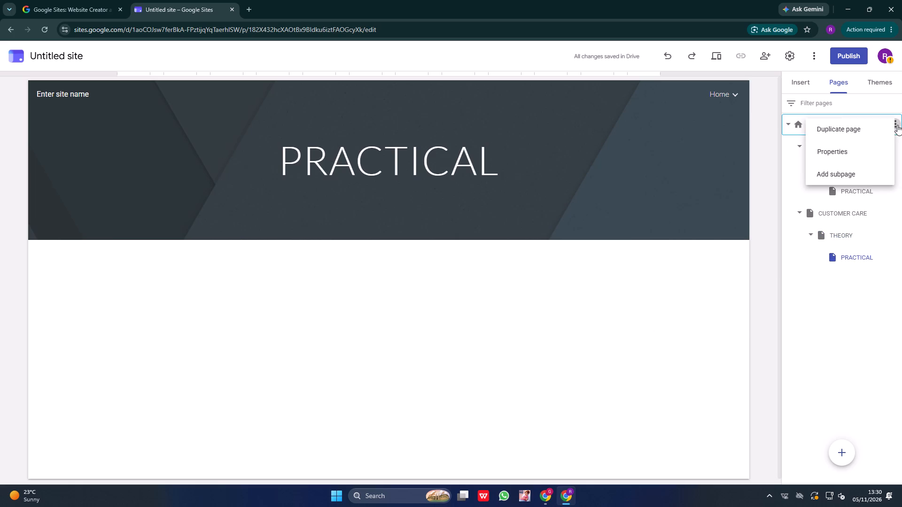
{"action": "left_click", "coordinate": [855, 171]}
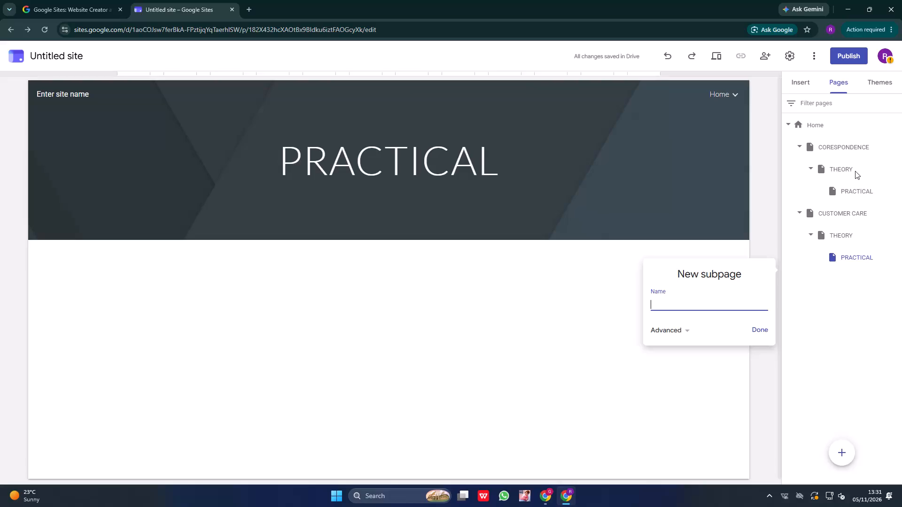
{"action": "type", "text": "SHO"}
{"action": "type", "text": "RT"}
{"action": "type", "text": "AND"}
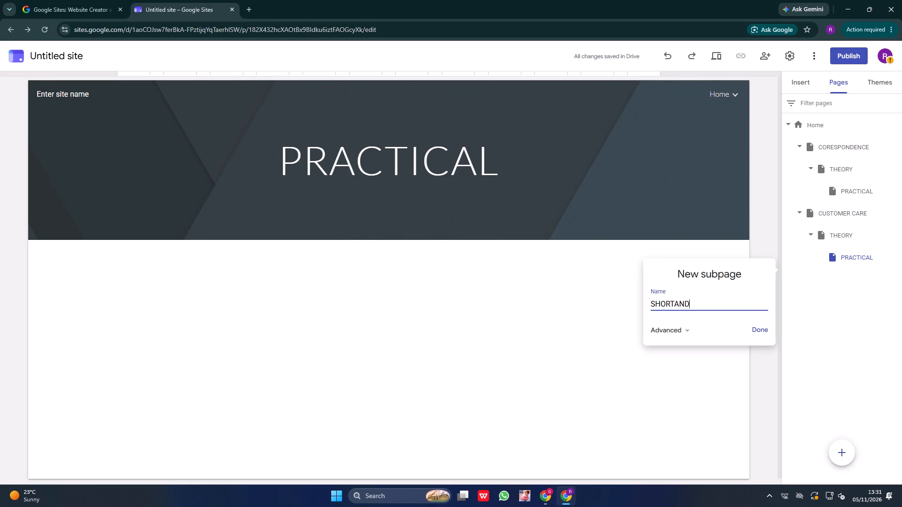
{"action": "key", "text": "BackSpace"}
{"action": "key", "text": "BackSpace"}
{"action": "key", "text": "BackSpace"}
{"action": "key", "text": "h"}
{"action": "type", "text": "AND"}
{"action": "left_click", "coordinate": [766, 327]}
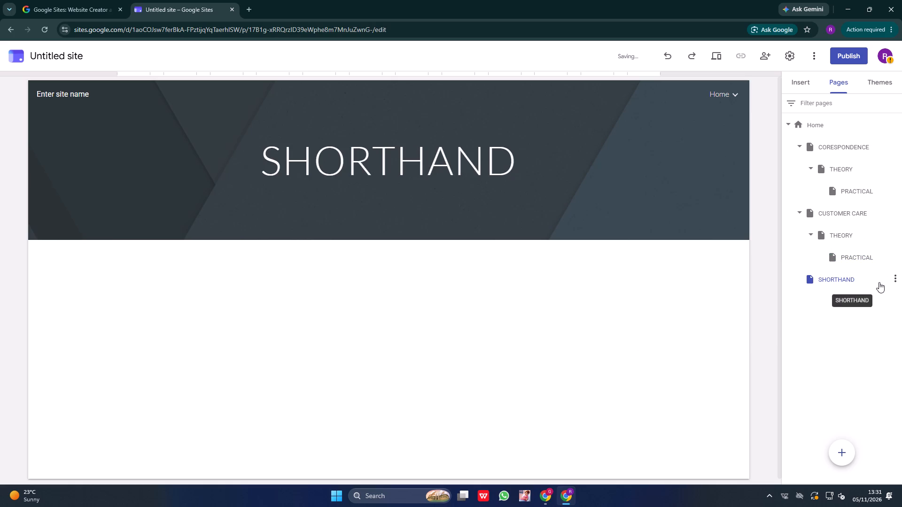
Add a subpage named THEORY under the SHORTHAND page.
{"action": "left_click", "coordinate": [897, 278]}
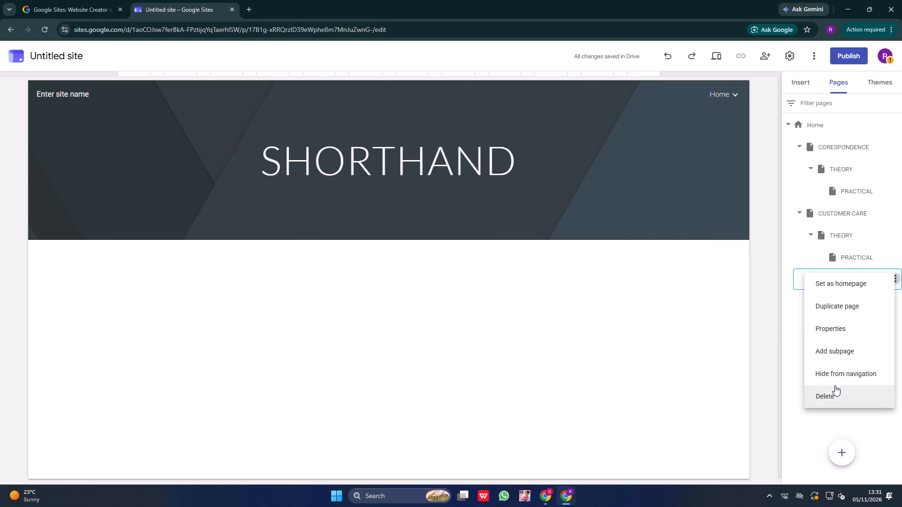
{"action": "left_click", "coordinate": [853, 353]}
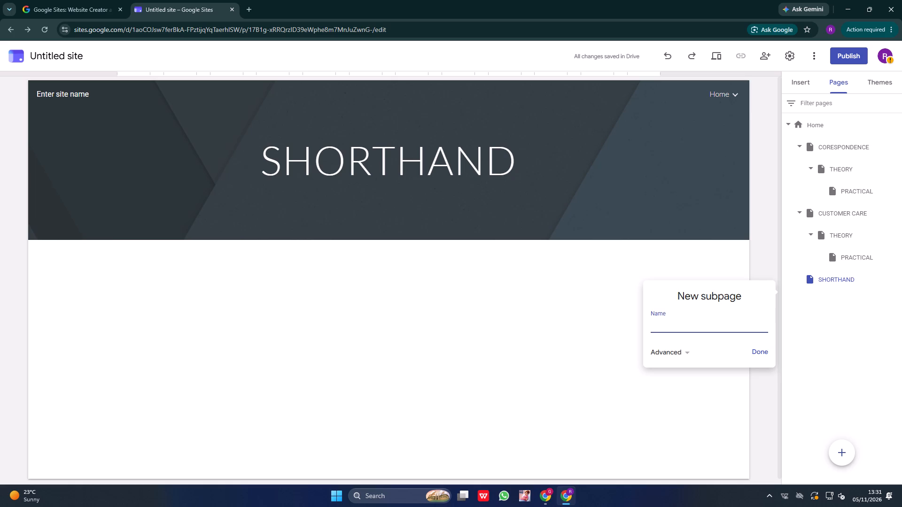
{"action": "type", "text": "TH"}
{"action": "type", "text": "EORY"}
{"action": "left_click", "coordinate": [761, 352]}
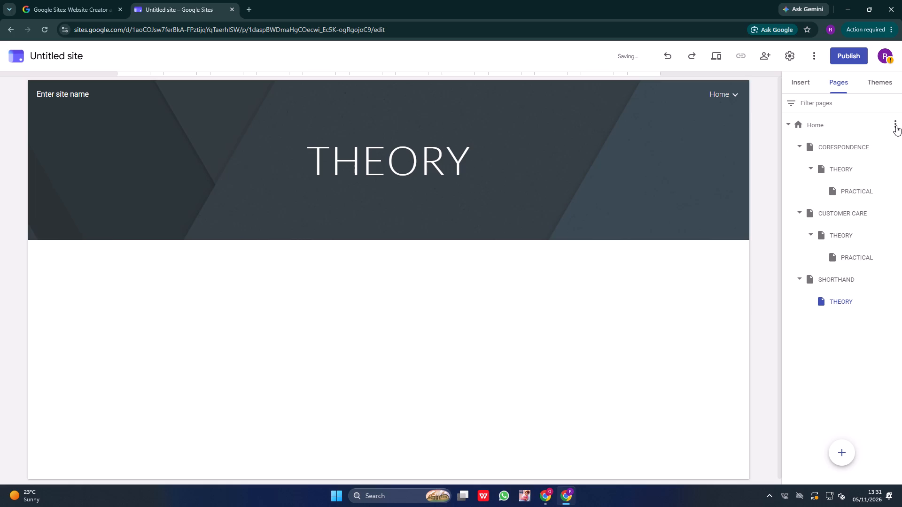
Add a subpage named PROCESS OFFICE DOCUMENT under the Home page, alongside the other subject pages.
{"action": "left_click", "coordinate": [896, 125]}
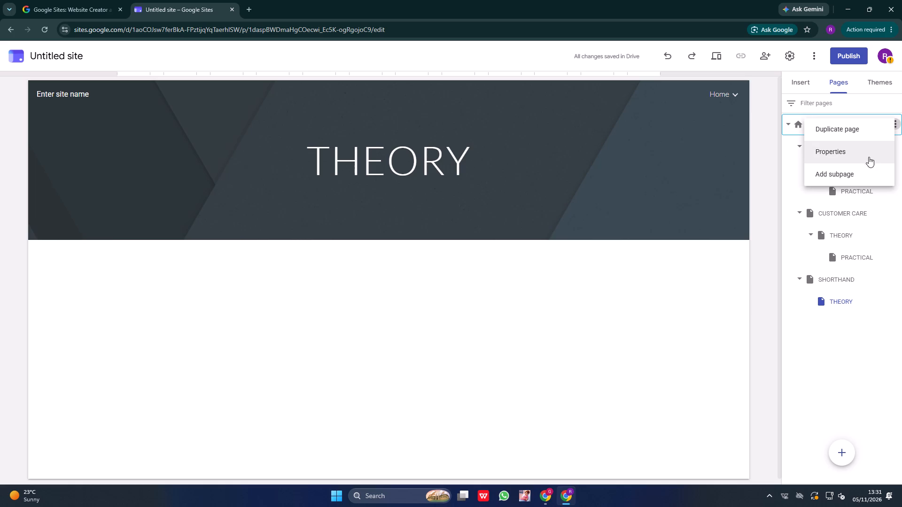
{"action": "left_click", "coordinate": [861, 171]}
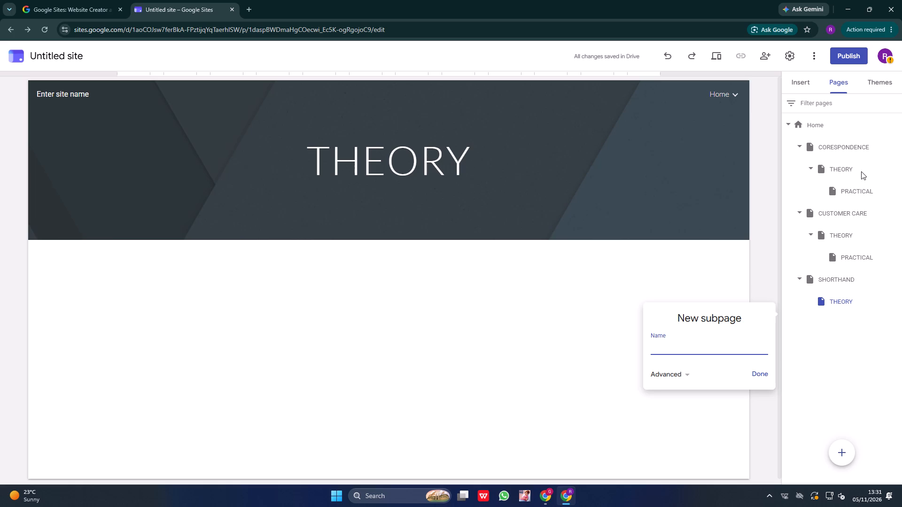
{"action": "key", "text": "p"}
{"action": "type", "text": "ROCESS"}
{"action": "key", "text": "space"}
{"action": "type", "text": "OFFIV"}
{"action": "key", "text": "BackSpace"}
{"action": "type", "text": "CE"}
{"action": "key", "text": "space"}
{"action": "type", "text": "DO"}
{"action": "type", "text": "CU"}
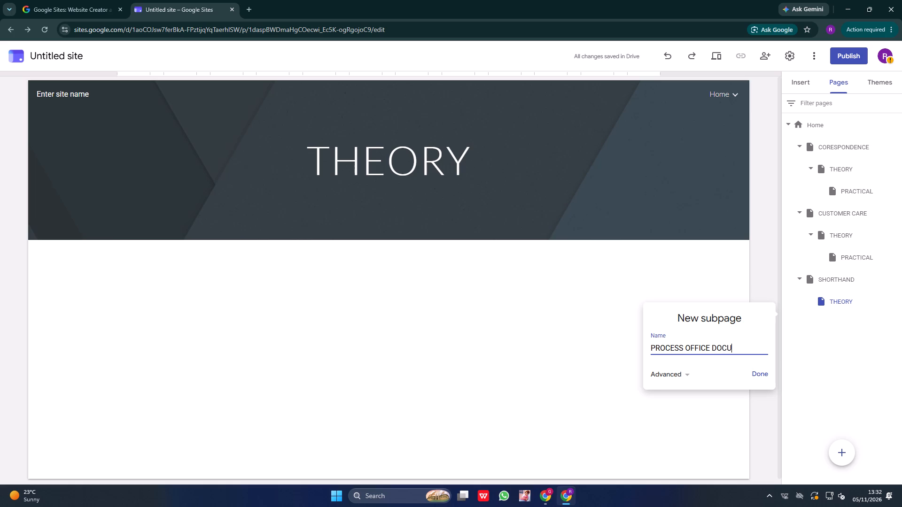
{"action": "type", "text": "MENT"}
{"action": "left_click", "coordinate": [765, 371]}
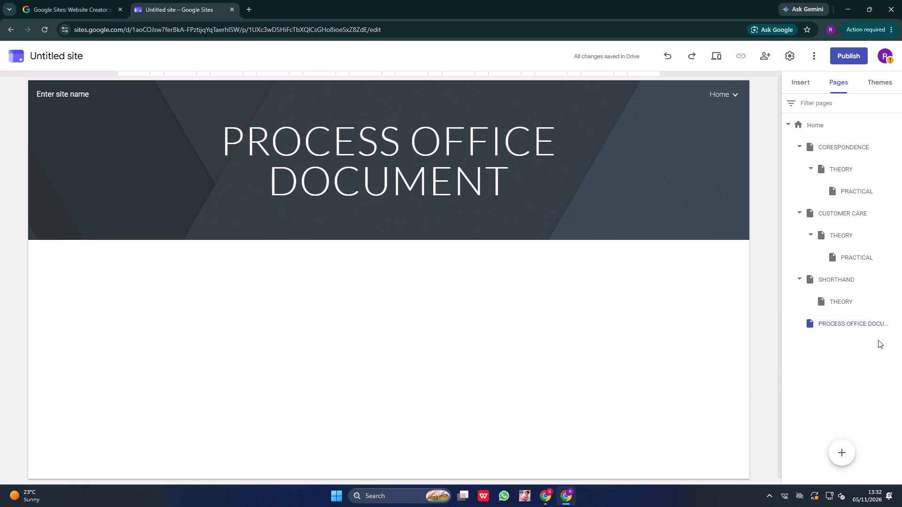
Add a subpage named THEORY under the PROCESS OFFICE DOCUMENT page.
{"action": "left_click", "coordinate": [896, 319]}
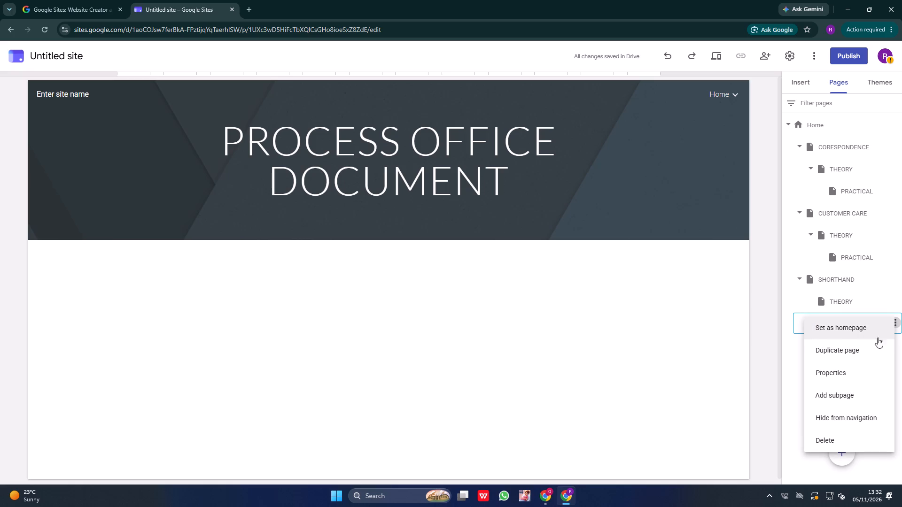
{"action": "left_click", "coordinate": [845, 389]}
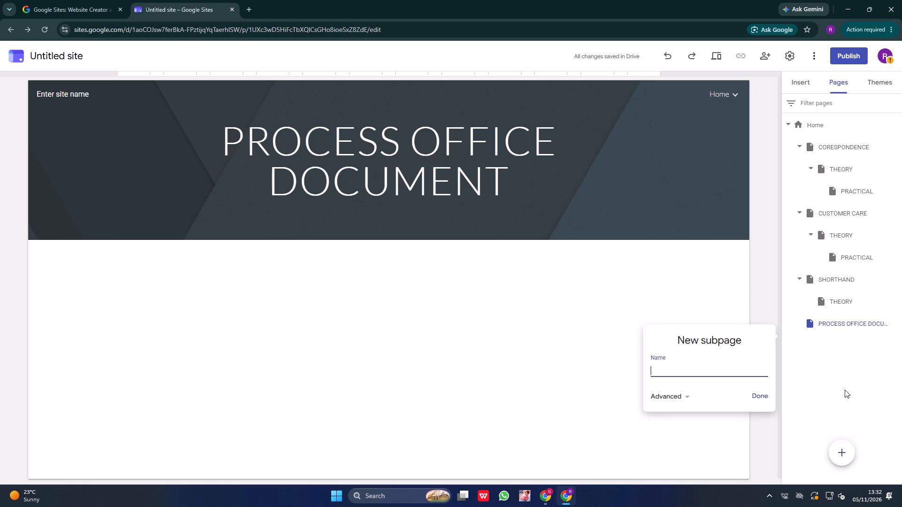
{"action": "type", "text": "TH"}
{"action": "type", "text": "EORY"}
{"action": "left_click", "coordinate": [762, 391]}
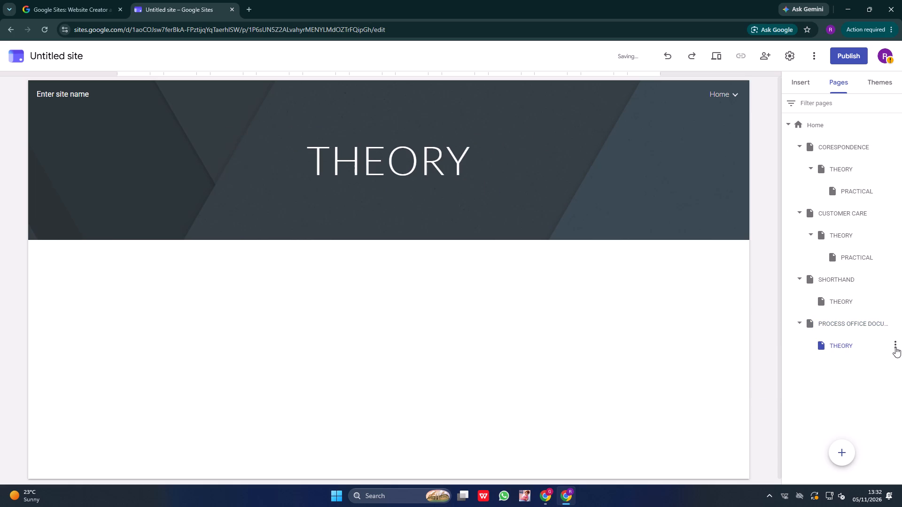
Add a subpage named PRACTICAL under the THEORY page of PROCESS OFFICE DOCUMENT.
{"action": "left_click", "coordinate": [895, 346]}
{"action": "left_click", "coordinate": [827, 418]}
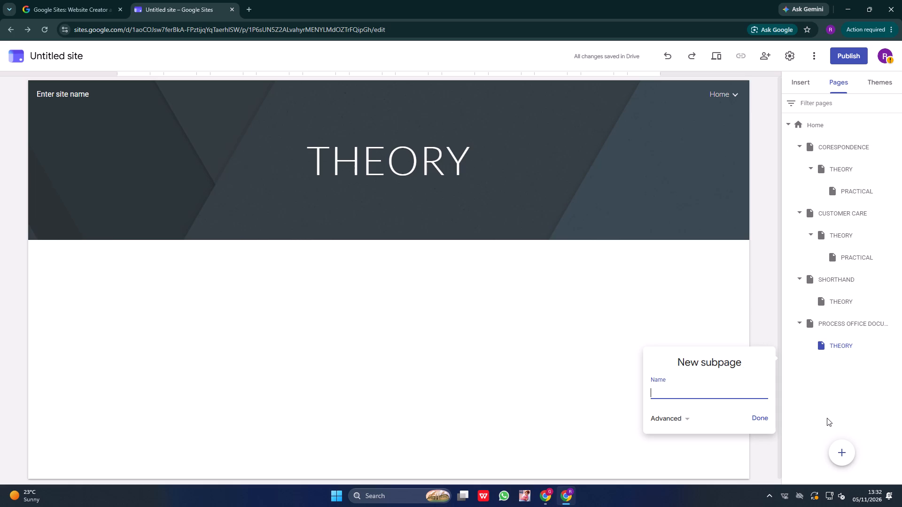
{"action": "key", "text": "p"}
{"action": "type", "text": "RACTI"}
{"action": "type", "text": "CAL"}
{"action": "left_click", "coordinate": [759, 420]}
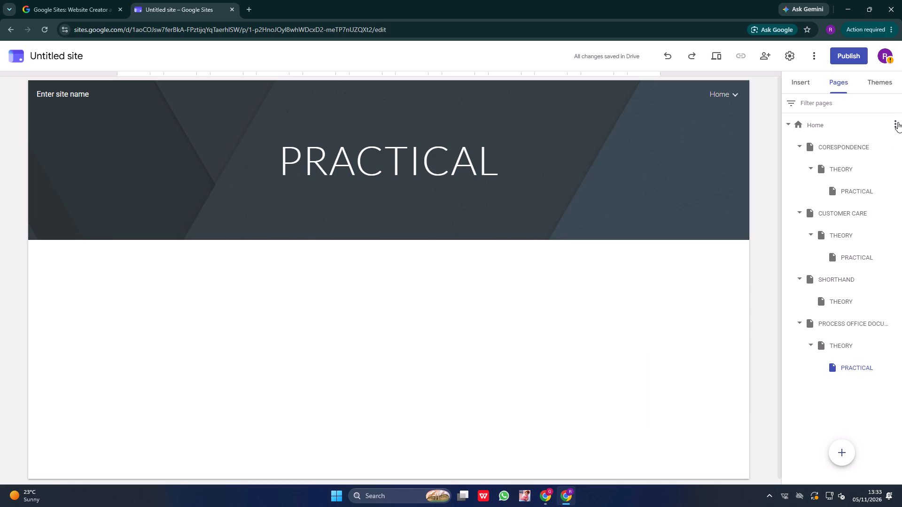
Add a subpage named ERRANDS under the Home page, alongside the other subject pages.
{"action": "left_click", "coordinate": [895, 123]}
{"action": "left_click", "coordinate": [846, 169]}
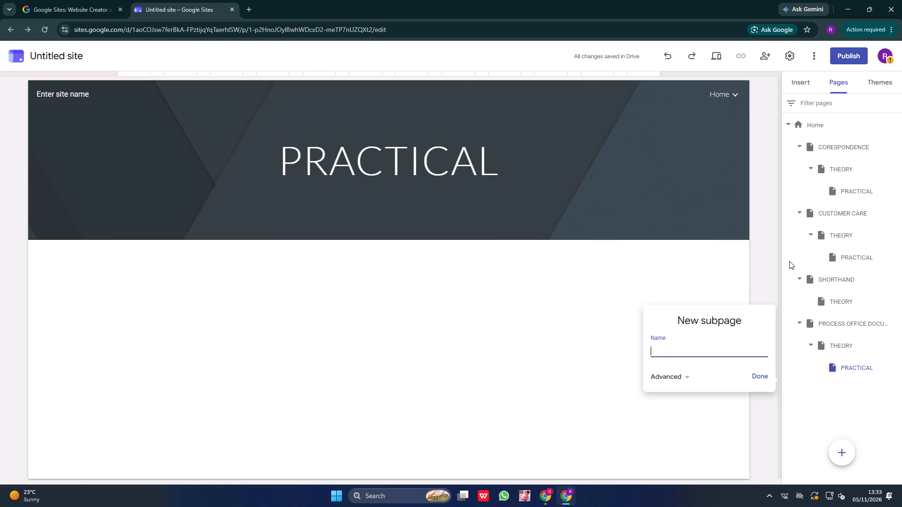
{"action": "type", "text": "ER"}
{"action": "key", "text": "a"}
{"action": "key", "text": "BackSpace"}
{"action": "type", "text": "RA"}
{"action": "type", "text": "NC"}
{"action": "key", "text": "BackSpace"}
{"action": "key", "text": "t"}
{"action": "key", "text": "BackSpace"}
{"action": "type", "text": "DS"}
{"action": "left_click", "coordinate": [765, 375]}
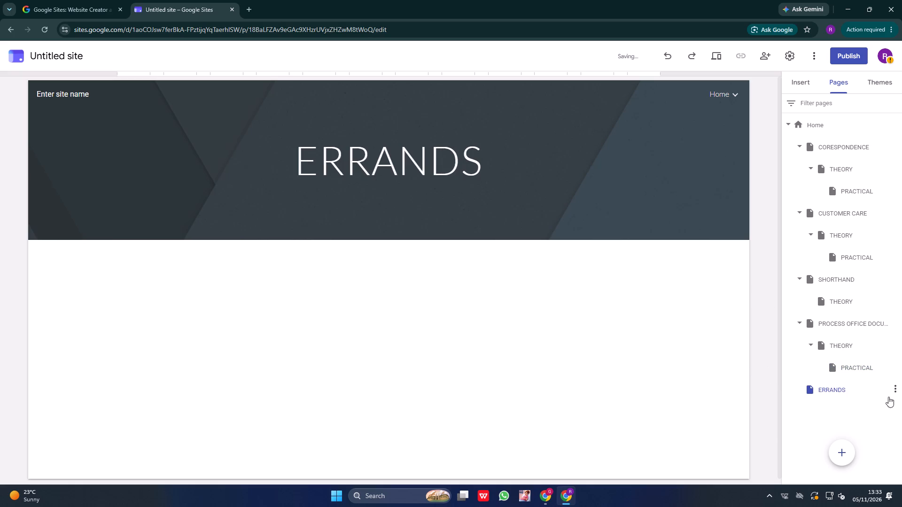
Add a subpage named THEORY under the ERRANDS page.
{"action": "left_click", "coordinate": [896, 390]}
{"action": "left_click", "coordinate": [846, 421]}
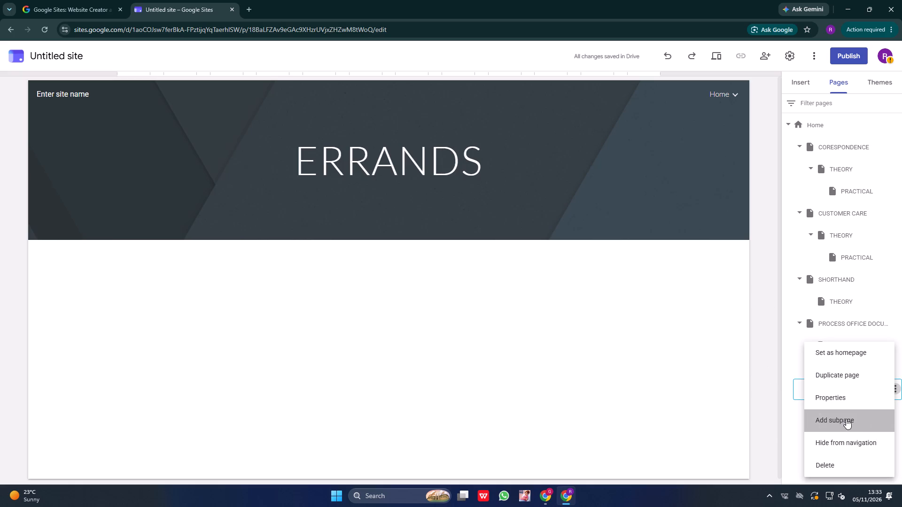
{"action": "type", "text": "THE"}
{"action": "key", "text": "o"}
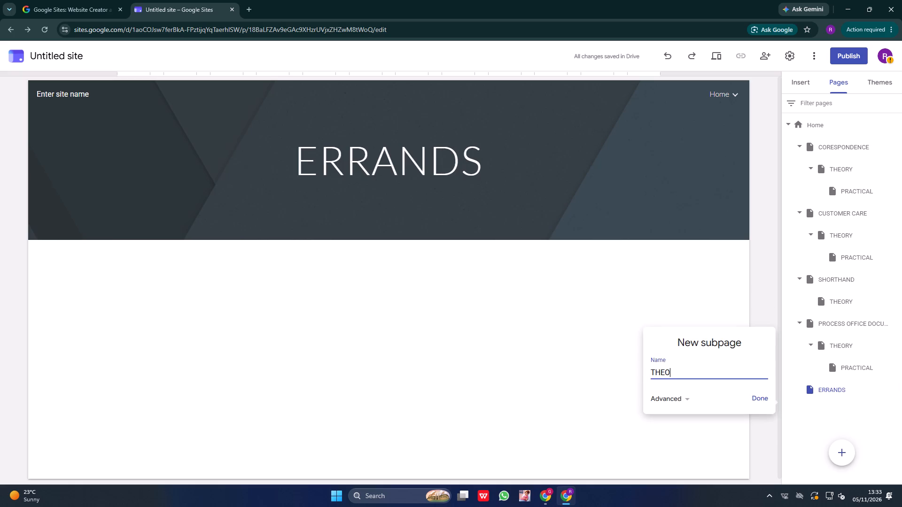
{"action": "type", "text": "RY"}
{"action": "left_click", "coordinate": [762, 396]}
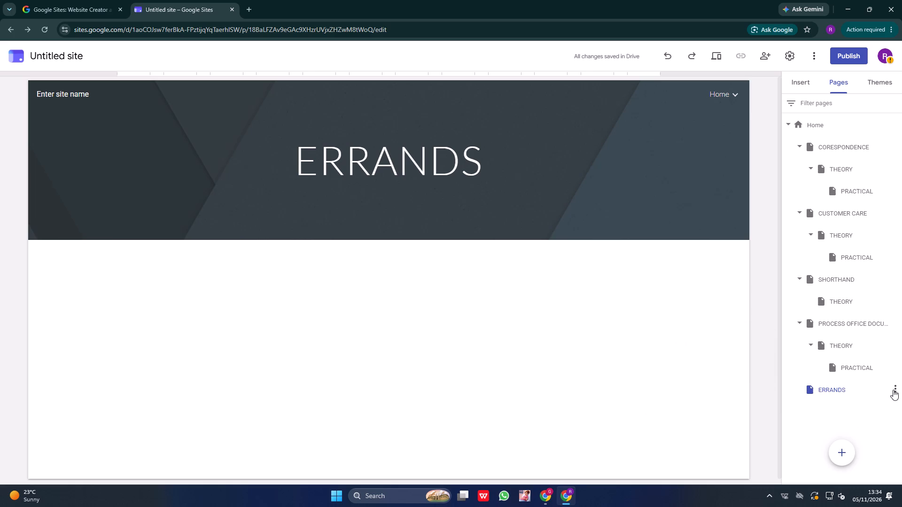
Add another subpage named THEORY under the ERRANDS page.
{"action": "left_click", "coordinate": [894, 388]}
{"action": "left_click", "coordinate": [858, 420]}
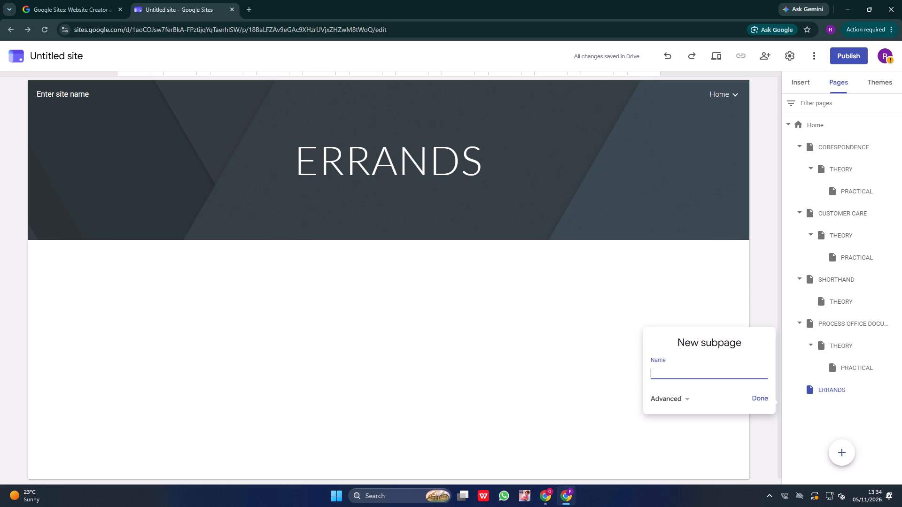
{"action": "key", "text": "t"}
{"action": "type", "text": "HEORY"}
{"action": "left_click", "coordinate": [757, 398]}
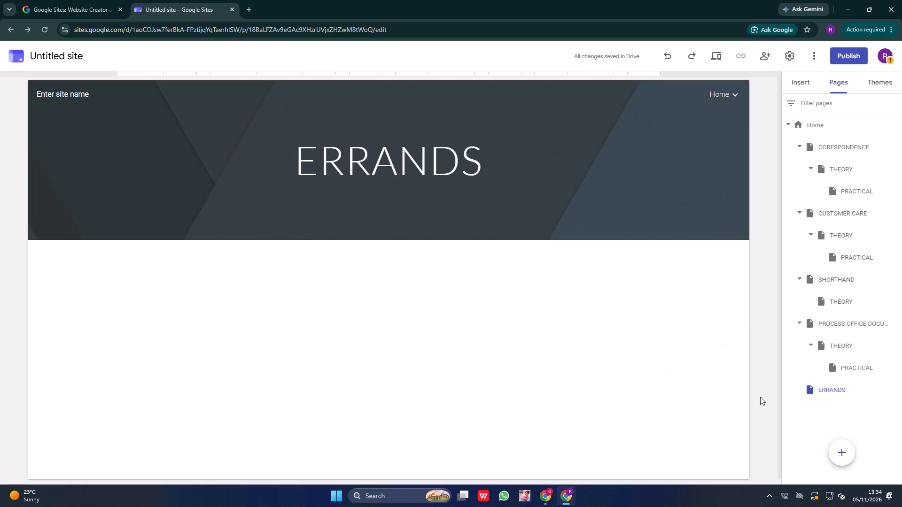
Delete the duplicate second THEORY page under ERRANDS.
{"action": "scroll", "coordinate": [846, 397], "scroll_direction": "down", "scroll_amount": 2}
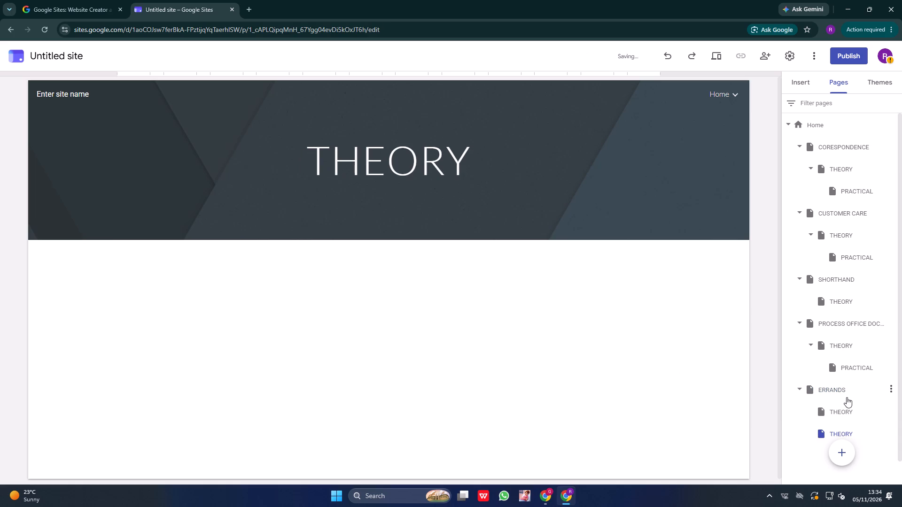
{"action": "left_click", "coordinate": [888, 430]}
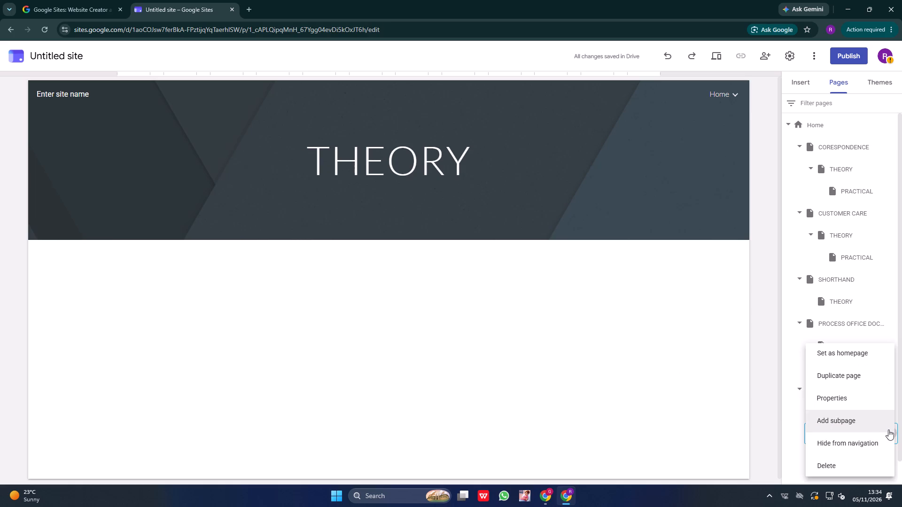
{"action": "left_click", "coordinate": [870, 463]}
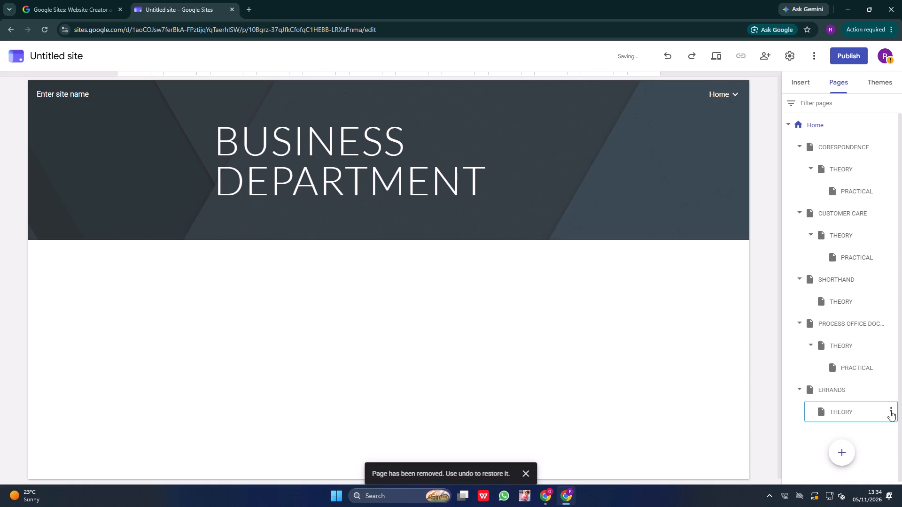
Add a subpage named PRACTICAL under the THEORY page of ERRANDS.
{"action": "left_click", "coordinate": [890, 411]}
{"action": "left_click", "coordinate": [848, 420]}
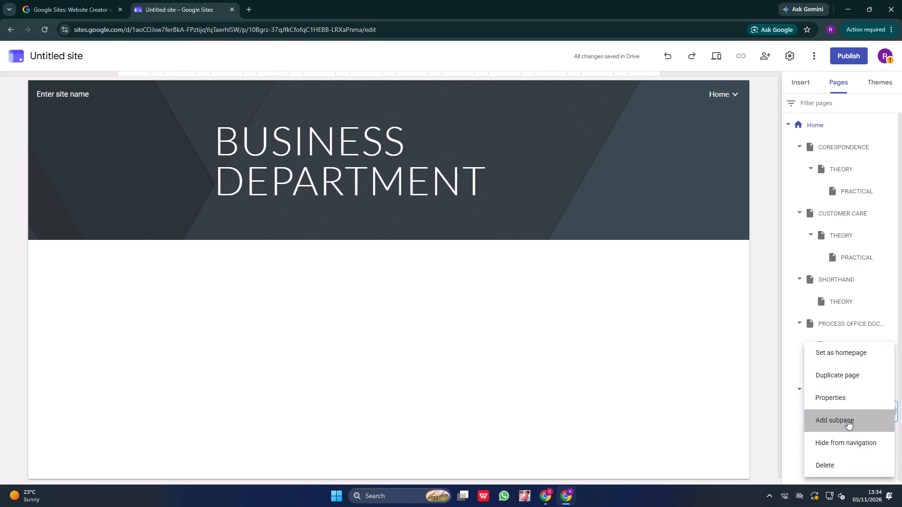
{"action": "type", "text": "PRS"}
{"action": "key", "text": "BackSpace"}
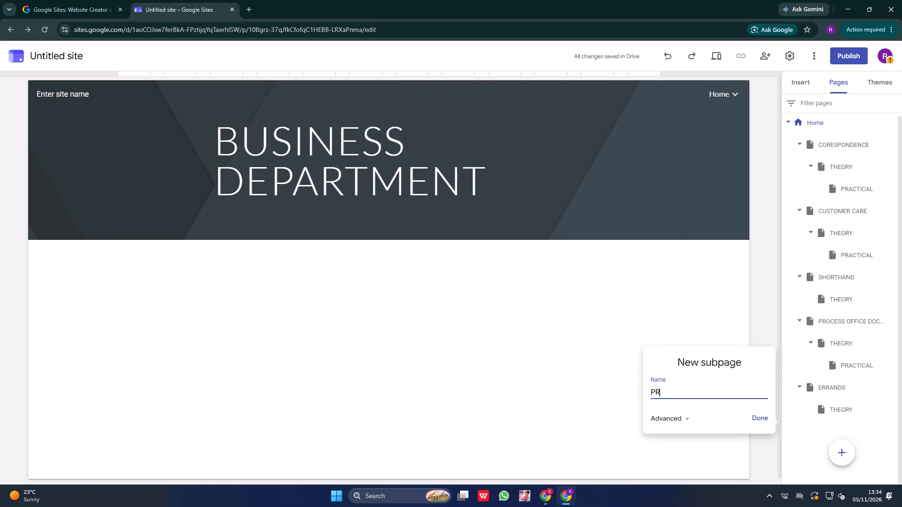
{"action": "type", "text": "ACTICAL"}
{"action": "left_click", "coordinate": [760, 418]}
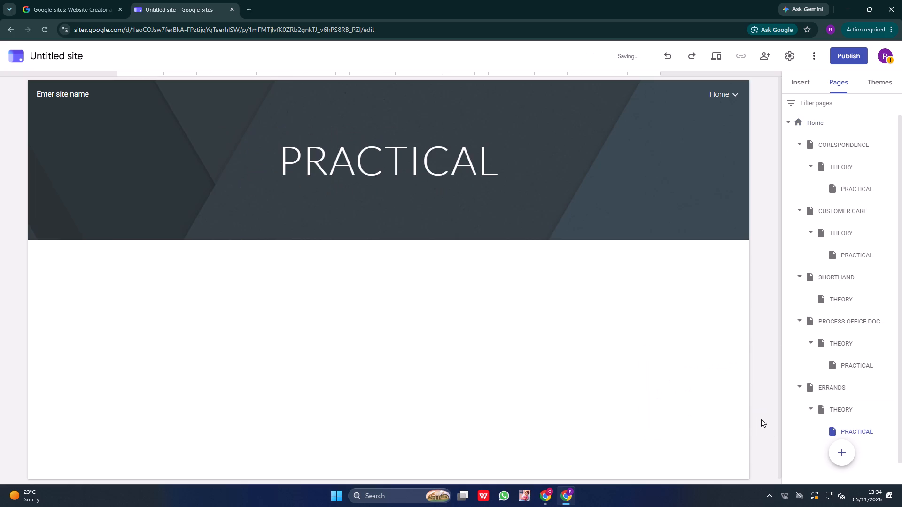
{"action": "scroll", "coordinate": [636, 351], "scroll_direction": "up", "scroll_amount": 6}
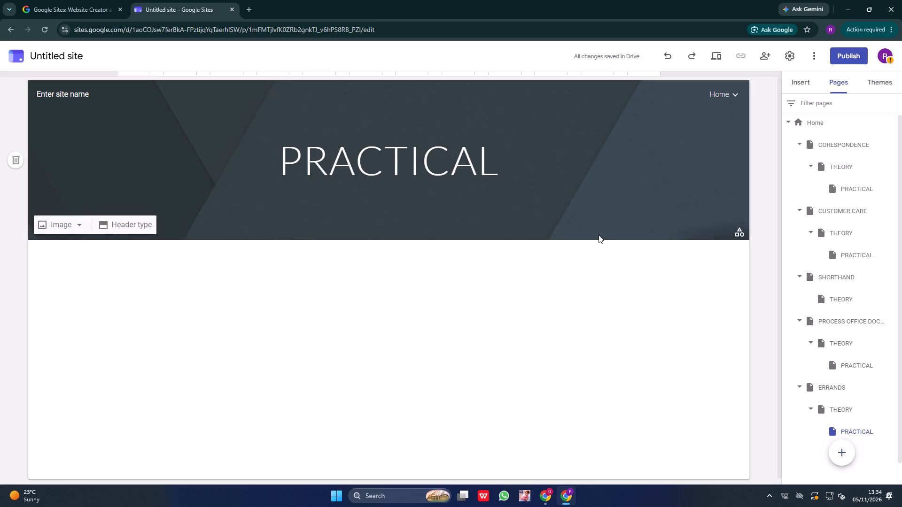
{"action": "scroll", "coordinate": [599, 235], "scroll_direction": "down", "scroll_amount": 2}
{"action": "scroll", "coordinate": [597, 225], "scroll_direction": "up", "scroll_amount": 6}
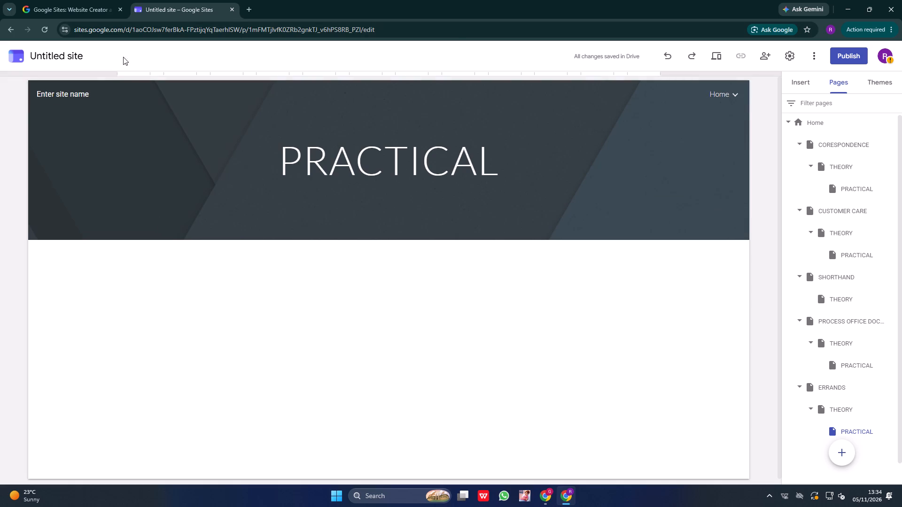
Enter the site owner's full name in capitals as the site name in the page header.
{"action": "left_click", "coordinate": [82, 94]}
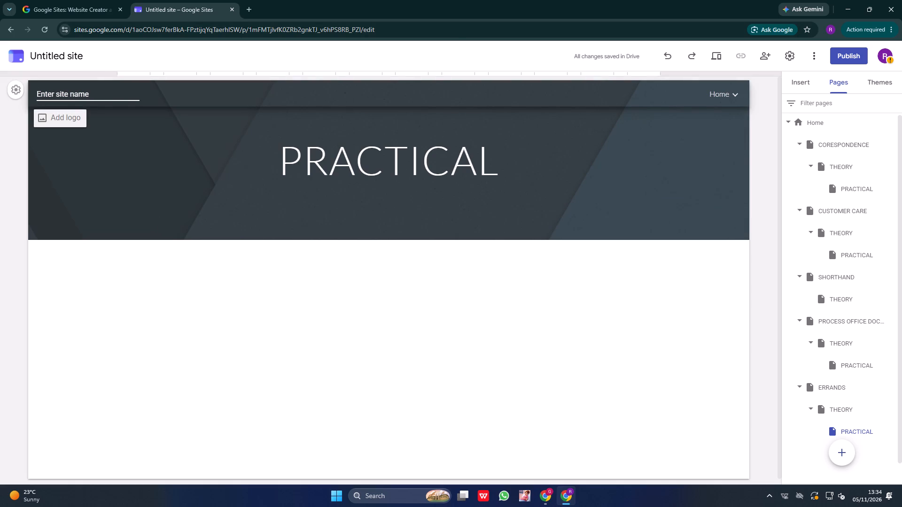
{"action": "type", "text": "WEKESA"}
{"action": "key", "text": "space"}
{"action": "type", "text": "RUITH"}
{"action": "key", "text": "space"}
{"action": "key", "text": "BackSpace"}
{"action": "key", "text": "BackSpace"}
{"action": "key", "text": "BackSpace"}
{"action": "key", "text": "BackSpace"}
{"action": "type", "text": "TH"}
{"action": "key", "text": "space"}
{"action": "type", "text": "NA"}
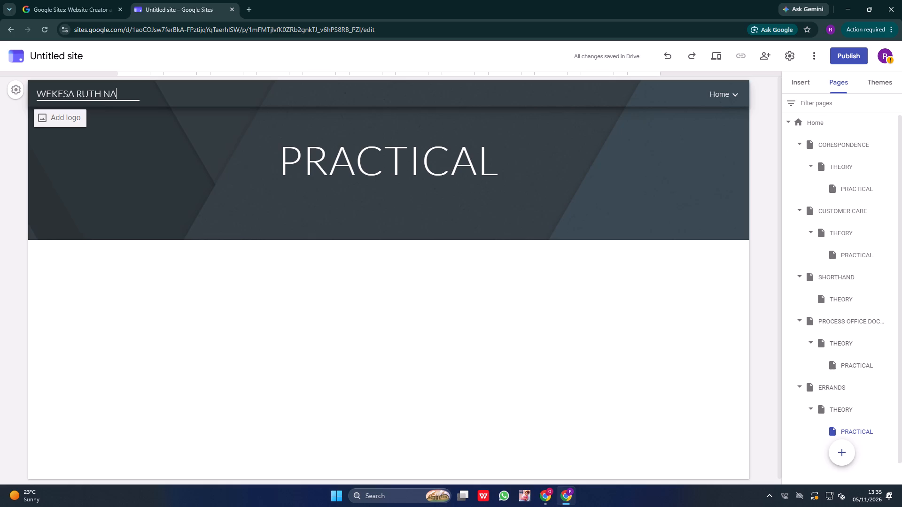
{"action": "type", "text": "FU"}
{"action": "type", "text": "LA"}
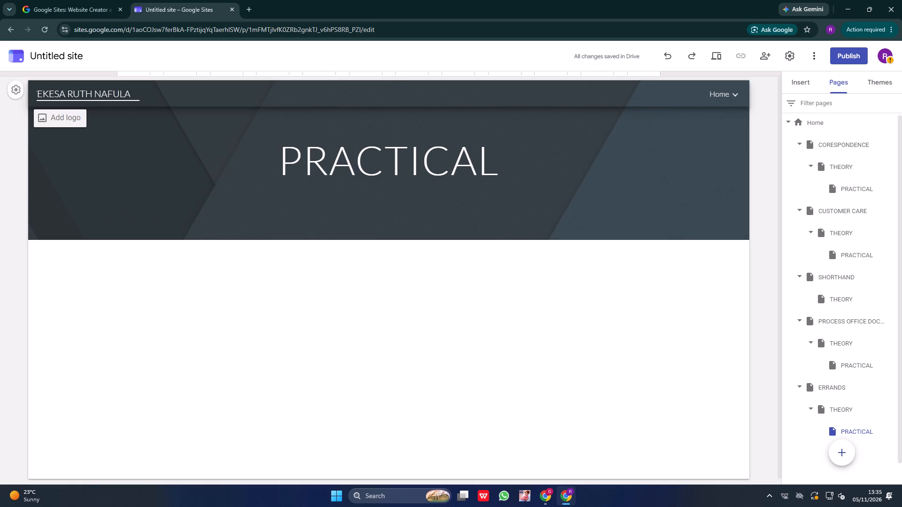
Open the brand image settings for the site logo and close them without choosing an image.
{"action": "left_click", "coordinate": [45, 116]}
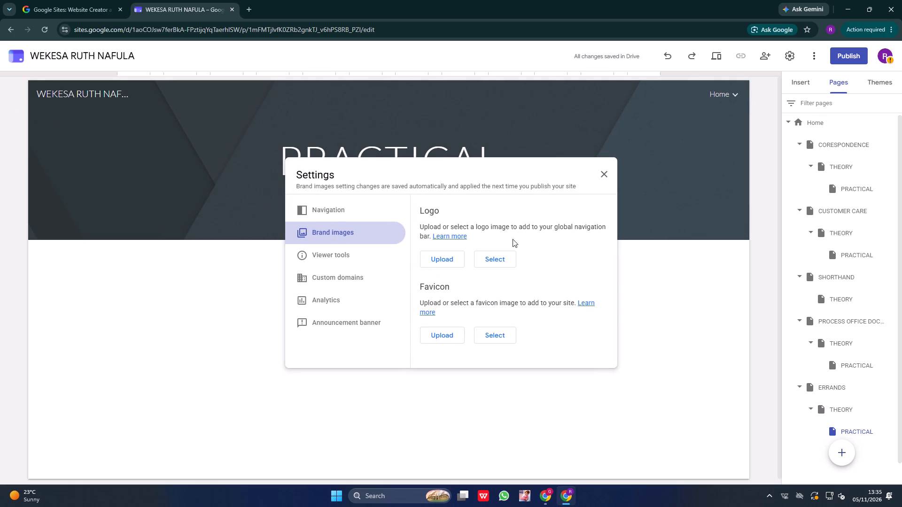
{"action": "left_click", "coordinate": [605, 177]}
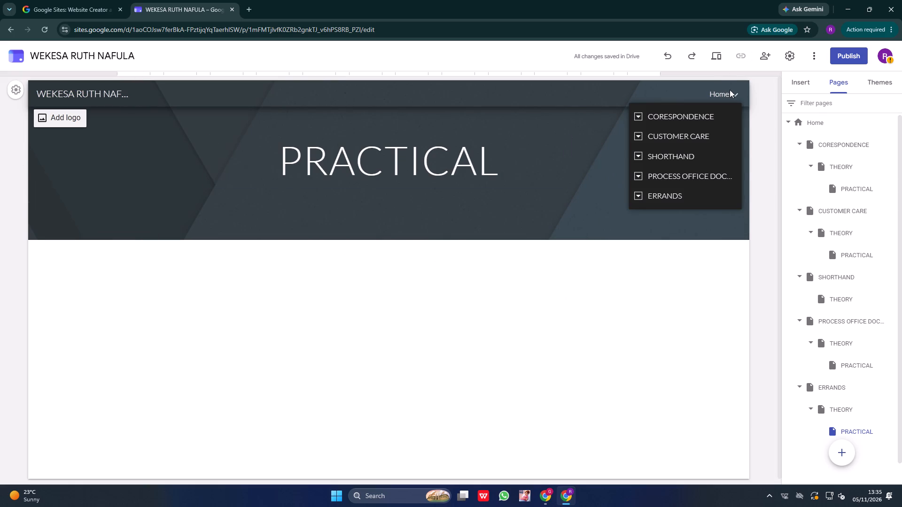
Open the CORESPONDENCE page for editing.
{"action": "left_click", "coordinate": [699, 116]}
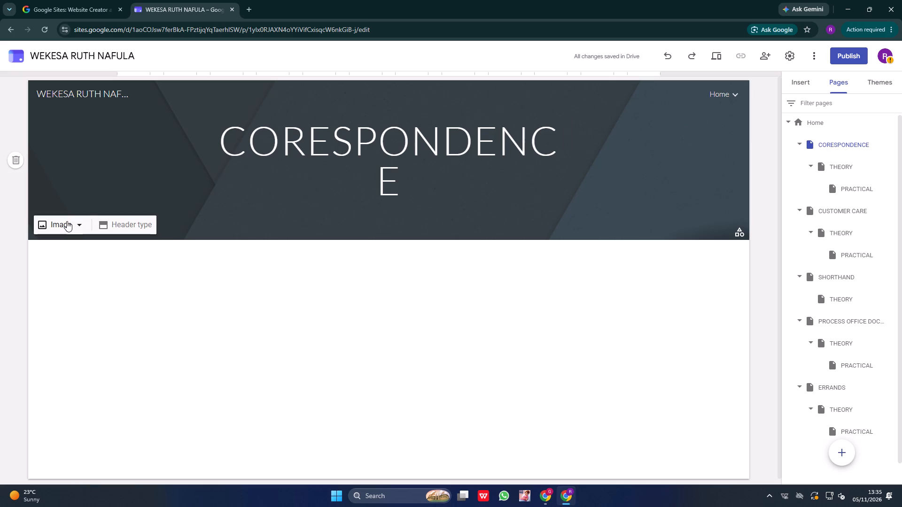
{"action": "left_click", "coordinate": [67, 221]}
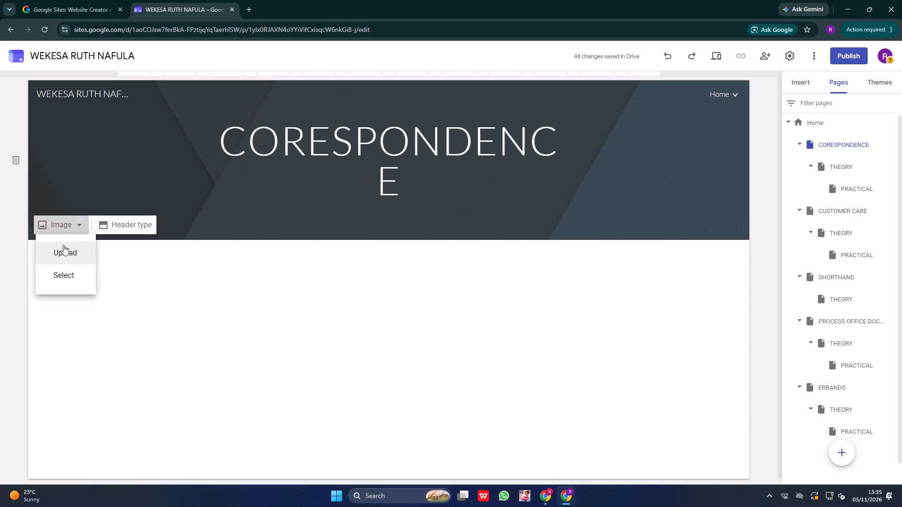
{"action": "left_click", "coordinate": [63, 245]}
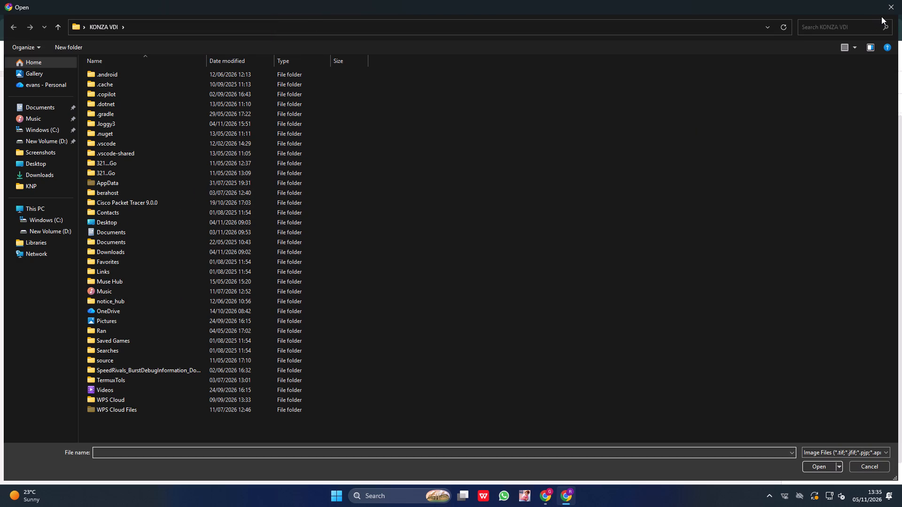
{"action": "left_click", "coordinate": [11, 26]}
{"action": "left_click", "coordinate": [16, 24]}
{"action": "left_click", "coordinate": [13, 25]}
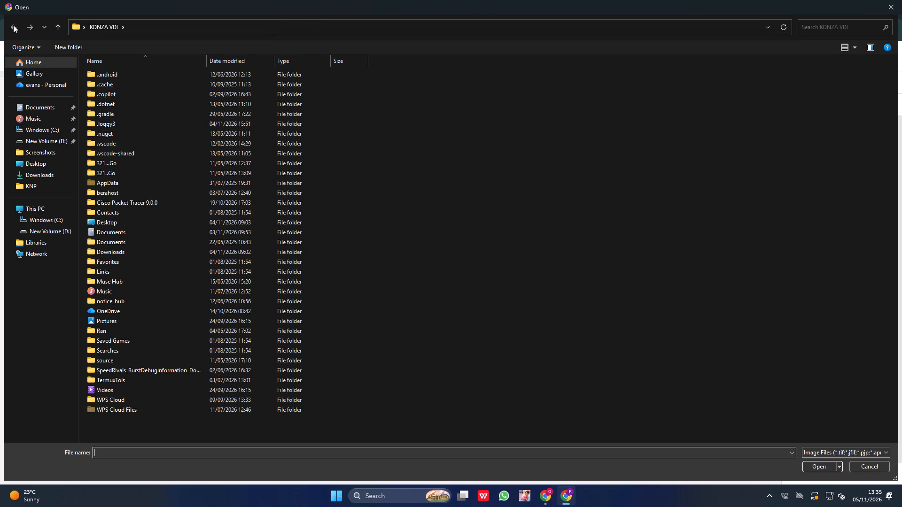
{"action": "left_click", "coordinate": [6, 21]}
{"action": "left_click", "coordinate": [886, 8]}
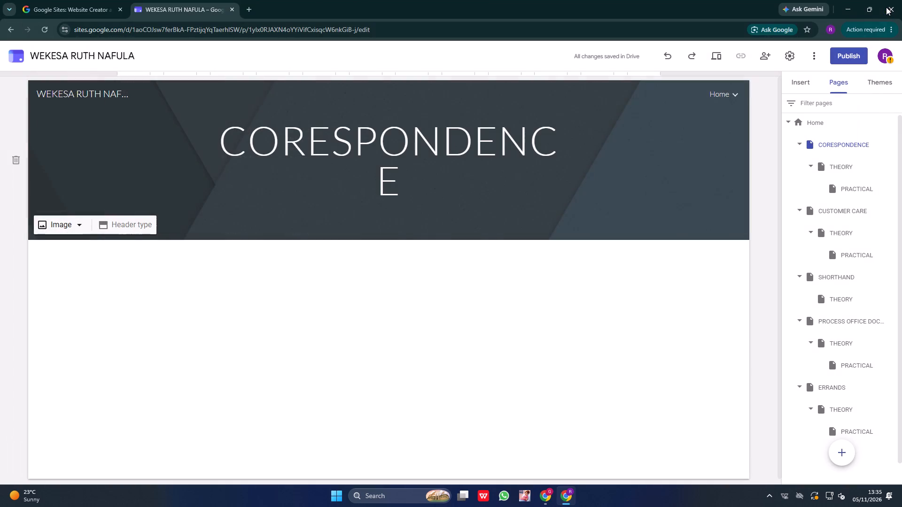
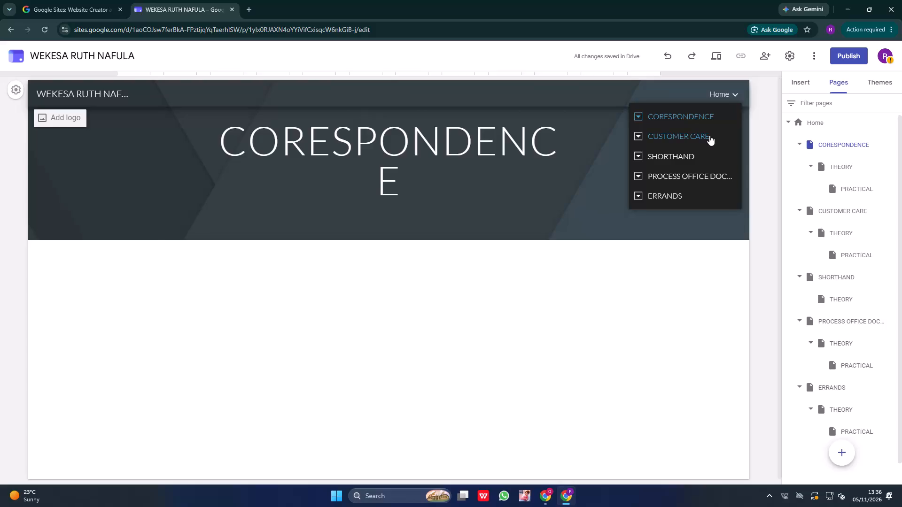
Open the CUSTOMER CARE page for editing.
{"action": "left_click_drag", "start_coordinate": [709, 135], "coordinate": [712, 128]}
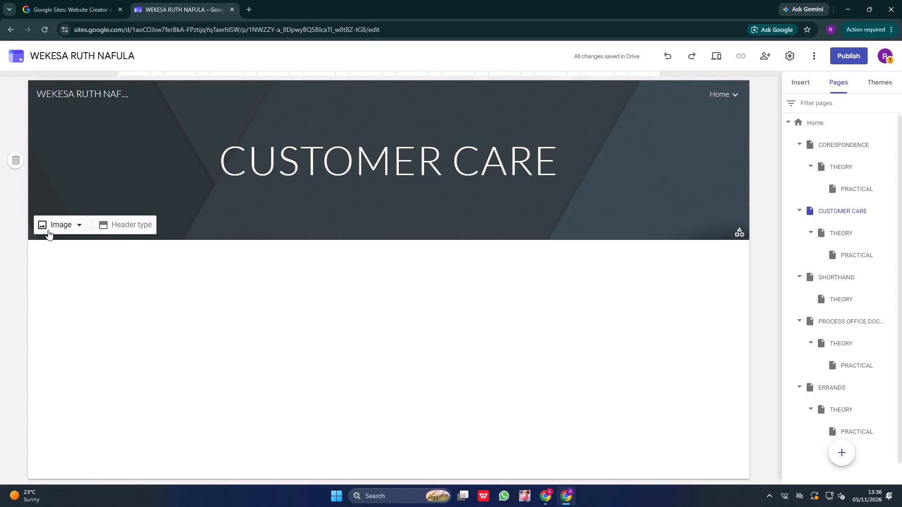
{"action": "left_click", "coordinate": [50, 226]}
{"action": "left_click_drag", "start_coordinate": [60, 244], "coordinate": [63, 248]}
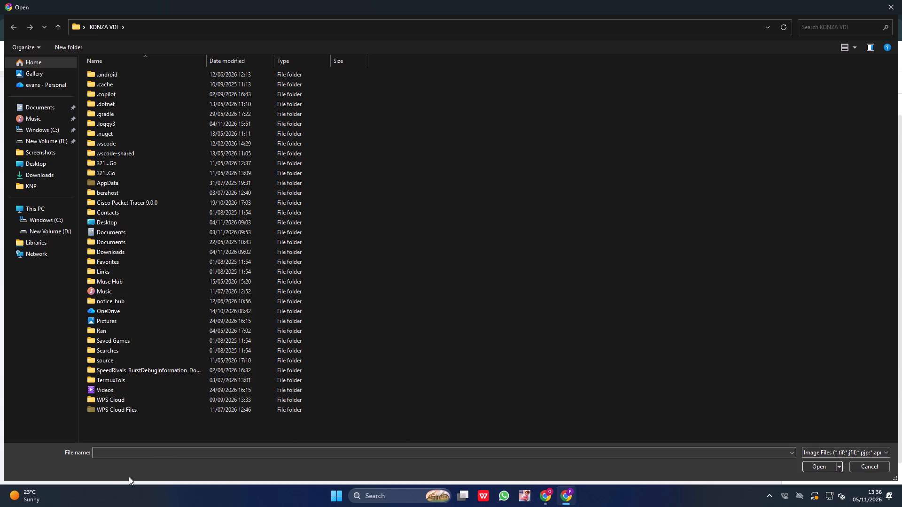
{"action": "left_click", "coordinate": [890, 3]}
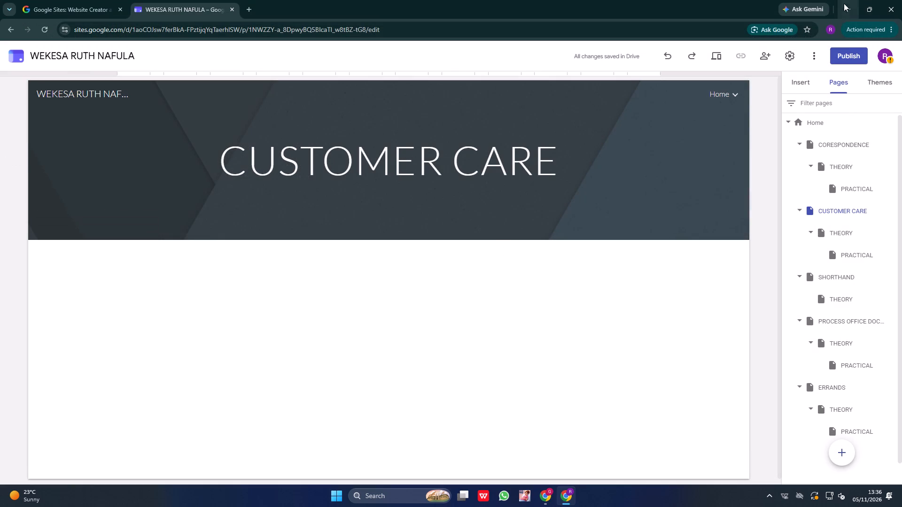
Start publishing the site to the web and request that public search engines do not display it.
{"action": "left_click", "coordinate": [846, 46]}
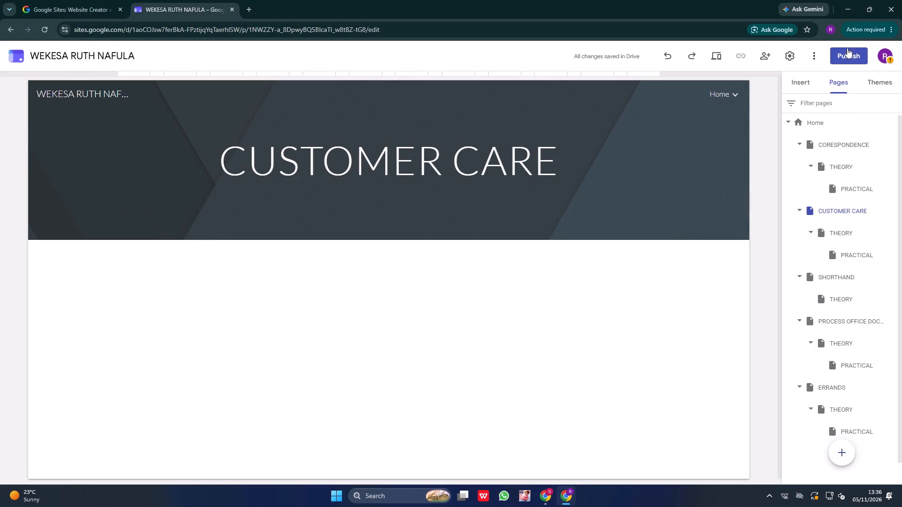
{"action": "left_click", "coordinate": [849, 52]}
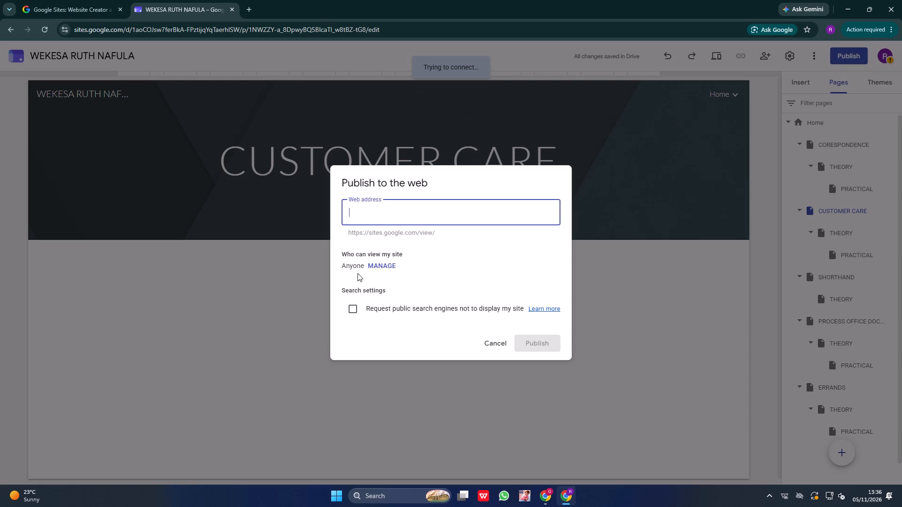
{"action": "left_click", "coordinate": [345, 303]}
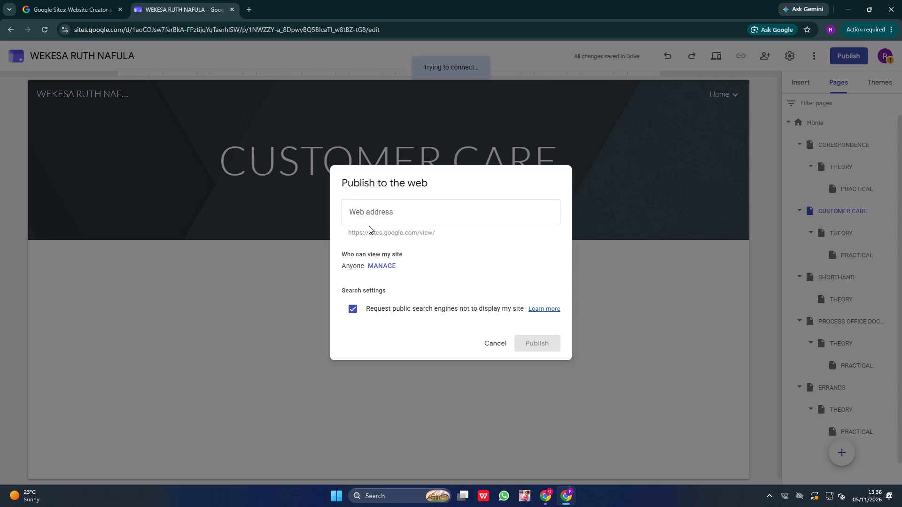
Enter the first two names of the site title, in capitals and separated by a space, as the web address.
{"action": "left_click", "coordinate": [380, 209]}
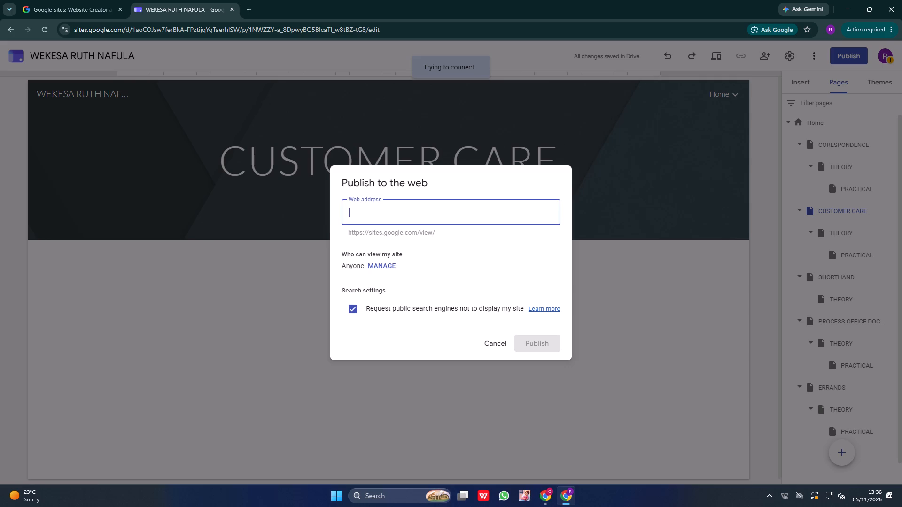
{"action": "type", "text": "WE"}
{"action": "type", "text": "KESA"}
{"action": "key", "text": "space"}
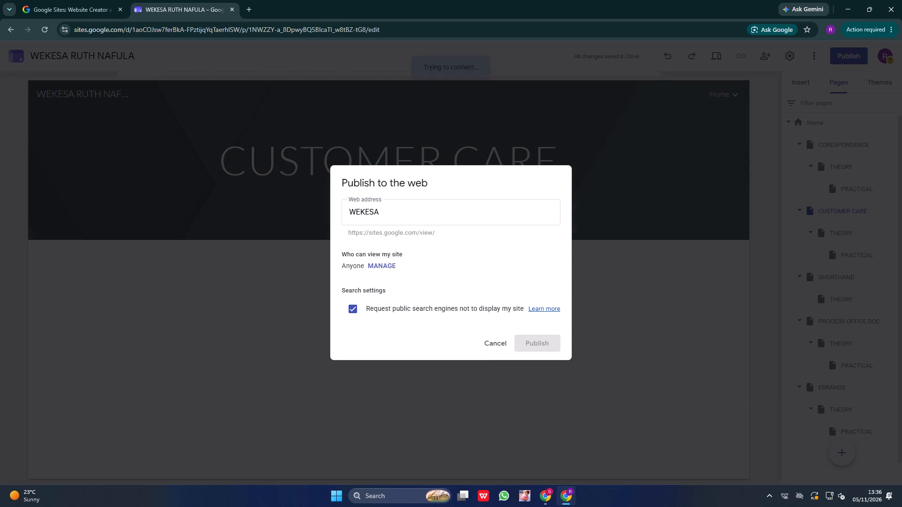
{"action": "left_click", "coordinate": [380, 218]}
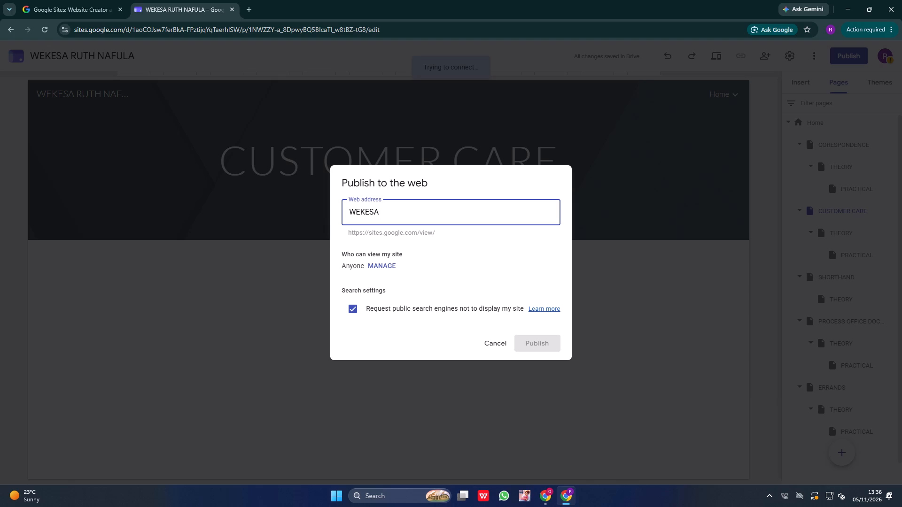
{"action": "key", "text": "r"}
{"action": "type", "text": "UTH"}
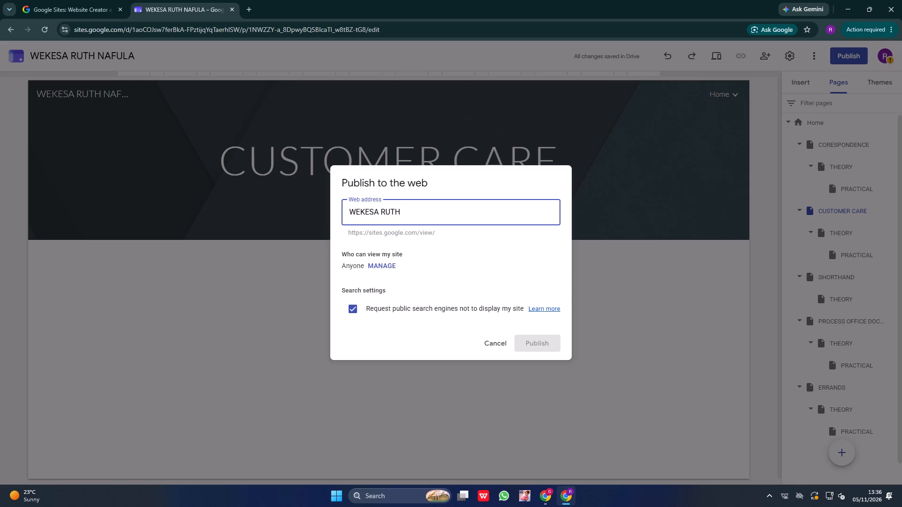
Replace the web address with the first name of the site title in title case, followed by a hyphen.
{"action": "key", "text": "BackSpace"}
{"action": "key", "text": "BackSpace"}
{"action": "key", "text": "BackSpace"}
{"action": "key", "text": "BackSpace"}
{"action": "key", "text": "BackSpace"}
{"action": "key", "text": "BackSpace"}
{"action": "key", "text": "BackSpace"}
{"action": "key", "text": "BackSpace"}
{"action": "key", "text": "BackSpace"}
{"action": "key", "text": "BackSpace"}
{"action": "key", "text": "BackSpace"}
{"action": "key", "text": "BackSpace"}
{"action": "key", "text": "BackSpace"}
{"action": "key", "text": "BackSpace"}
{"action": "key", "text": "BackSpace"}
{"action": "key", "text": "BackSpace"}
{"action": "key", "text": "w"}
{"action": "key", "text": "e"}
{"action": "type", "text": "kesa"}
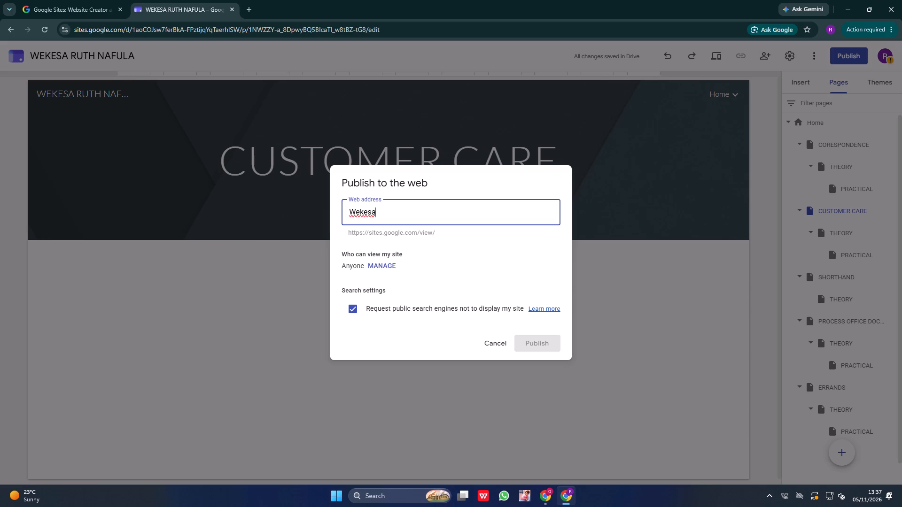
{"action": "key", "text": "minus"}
Replace the web address with the last two names of the site title in title case, joined by a hyphen.
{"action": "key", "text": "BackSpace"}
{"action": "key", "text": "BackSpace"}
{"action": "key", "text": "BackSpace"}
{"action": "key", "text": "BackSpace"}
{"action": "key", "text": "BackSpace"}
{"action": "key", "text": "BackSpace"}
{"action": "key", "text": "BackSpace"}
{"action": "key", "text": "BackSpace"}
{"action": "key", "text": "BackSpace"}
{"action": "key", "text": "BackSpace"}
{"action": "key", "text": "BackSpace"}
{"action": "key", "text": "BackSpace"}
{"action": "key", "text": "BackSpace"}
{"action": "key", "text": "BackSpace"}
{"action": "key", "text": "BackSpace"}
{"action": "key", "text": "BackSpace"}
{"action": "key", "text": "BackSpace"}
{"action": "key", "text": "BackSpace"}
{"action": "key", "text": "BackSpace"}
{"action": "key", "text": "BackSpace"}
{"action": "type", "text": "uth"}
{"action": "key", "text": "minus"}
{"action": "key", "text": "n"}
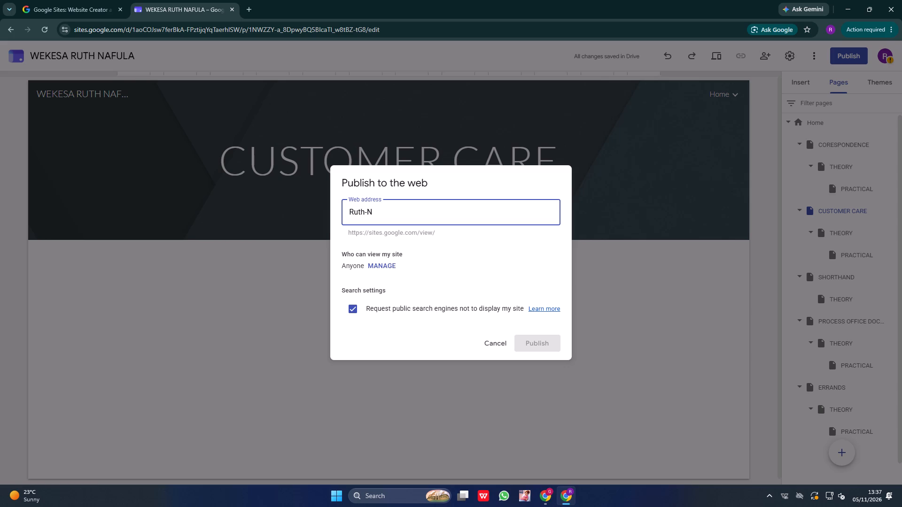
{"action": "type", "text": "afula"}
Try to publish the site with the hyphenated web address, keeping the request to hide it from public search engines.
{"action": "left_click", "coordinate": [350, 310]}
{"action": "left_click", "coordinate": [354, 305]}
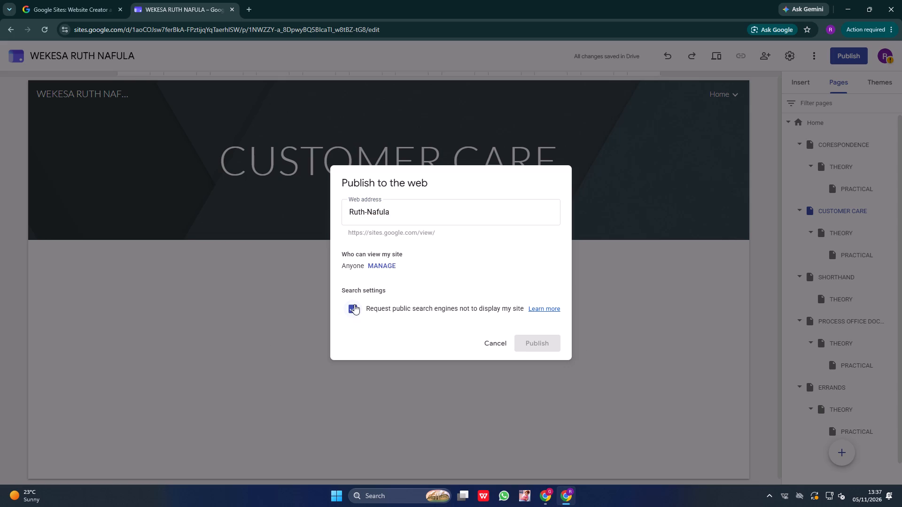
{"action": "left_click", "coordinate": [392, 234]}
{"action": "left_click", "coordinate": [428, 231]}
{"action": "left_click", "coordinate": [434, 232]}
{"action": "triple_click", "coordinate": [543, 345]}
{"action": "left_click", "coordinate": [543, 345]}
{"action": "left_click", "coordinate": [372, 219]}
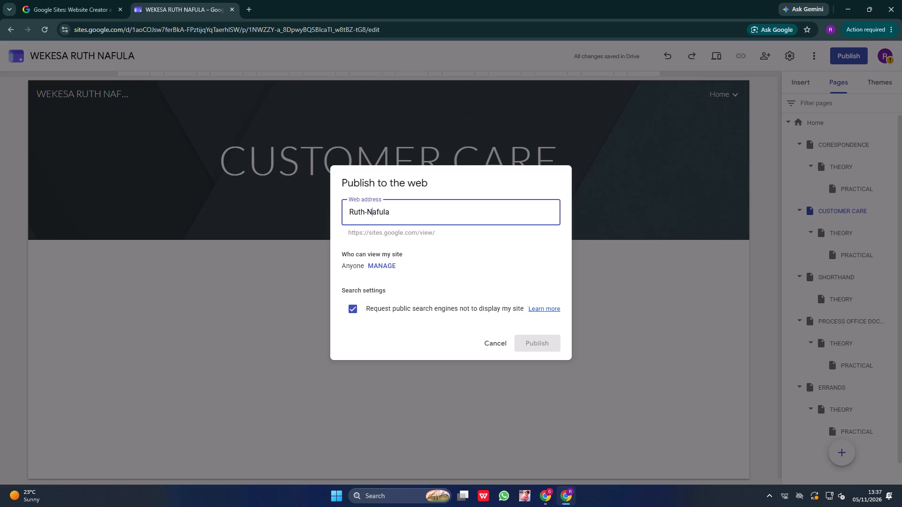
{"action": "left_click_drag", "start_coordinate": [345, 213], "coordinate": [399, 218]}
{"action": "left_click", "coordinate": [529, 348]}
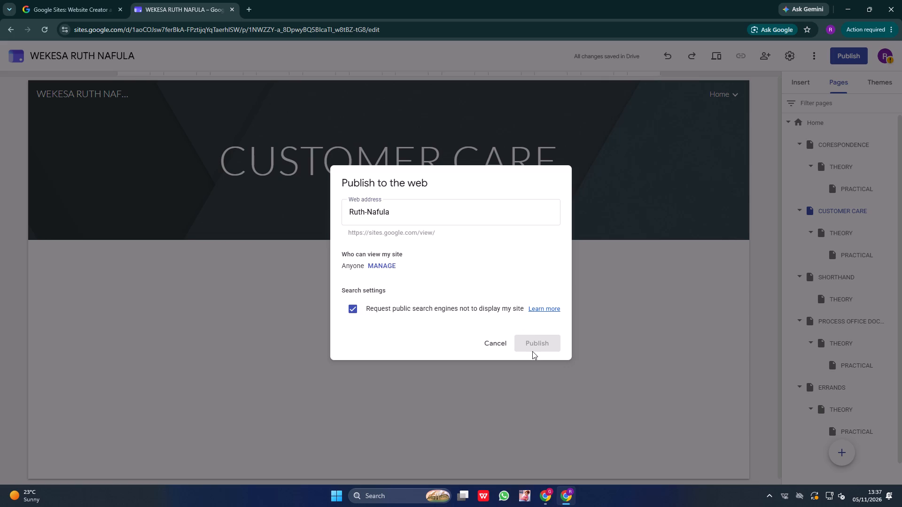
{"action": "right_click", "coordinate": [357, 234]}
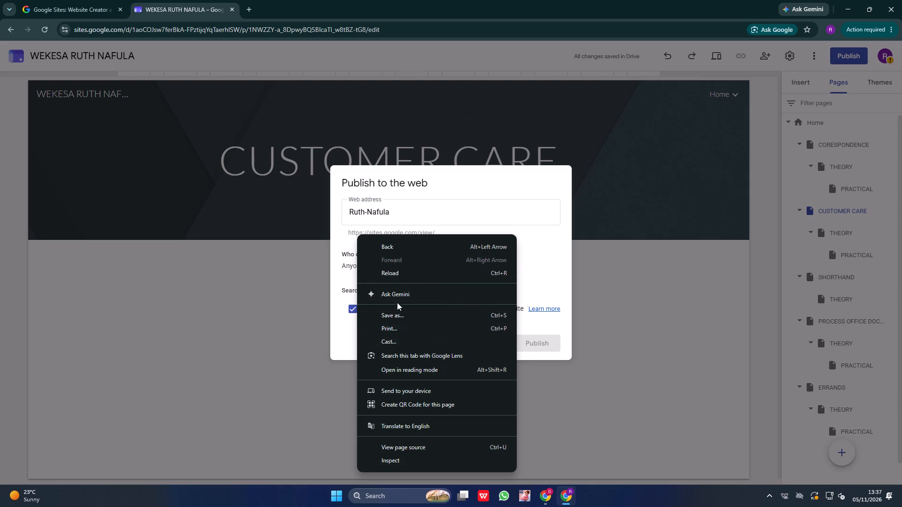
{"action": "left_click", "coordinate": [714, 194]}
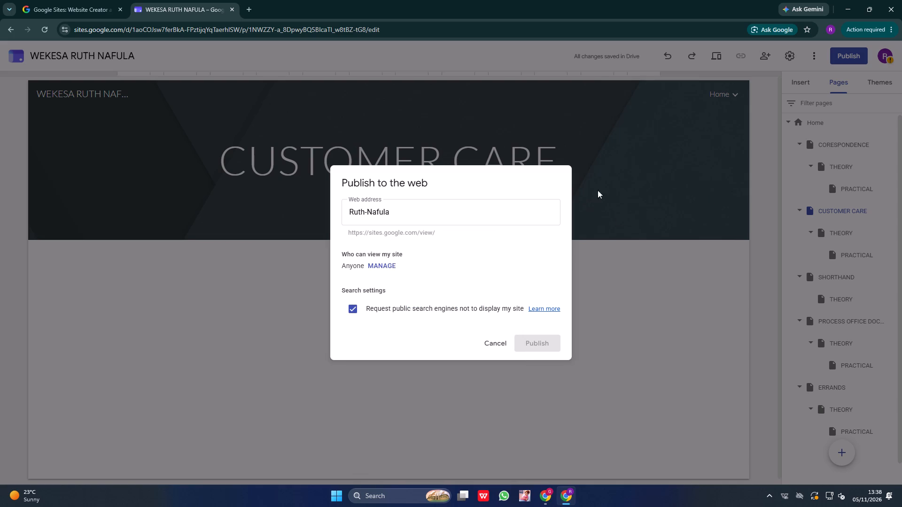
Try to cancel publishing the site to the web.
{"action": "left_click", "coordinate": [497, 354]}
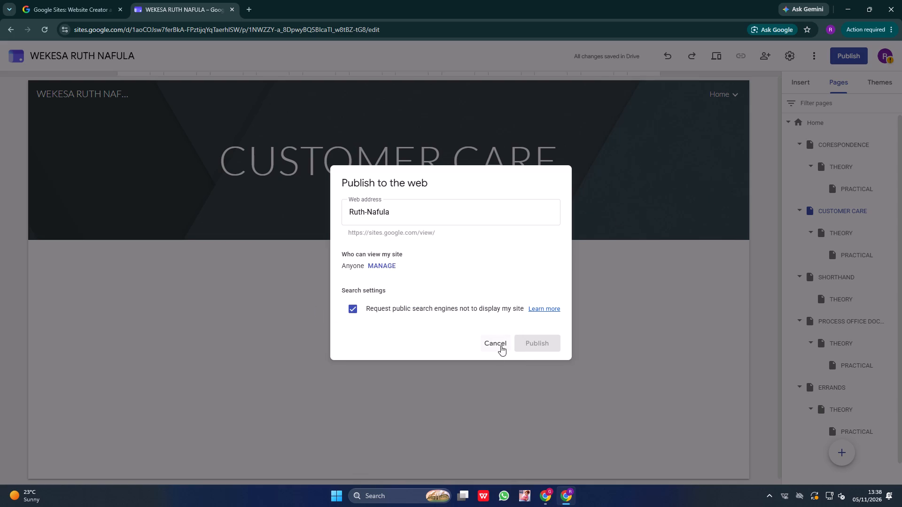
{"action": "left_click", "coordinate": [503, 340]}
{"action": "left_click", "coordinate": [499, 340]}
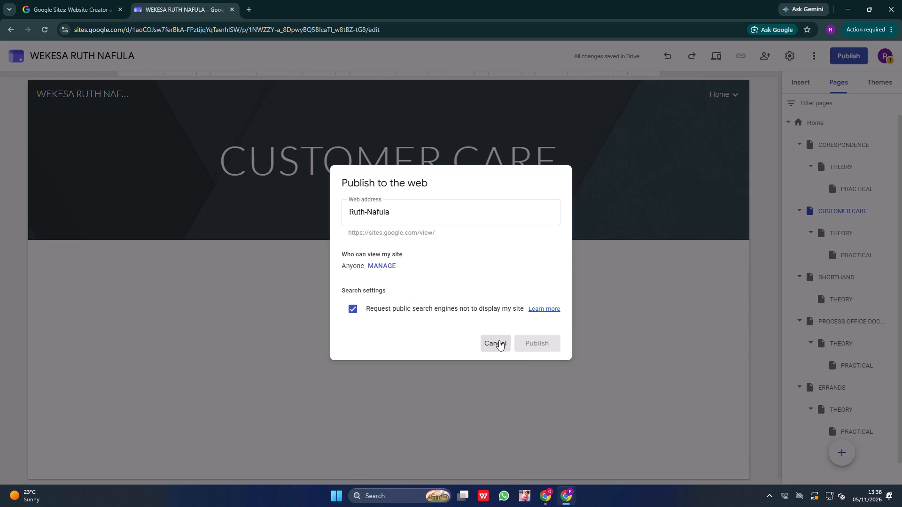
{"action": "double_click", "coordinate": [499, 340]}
Replace the hyphen between the two names in the web address with a space.
{"action": "left_click", "coordinate": [367, 213]}
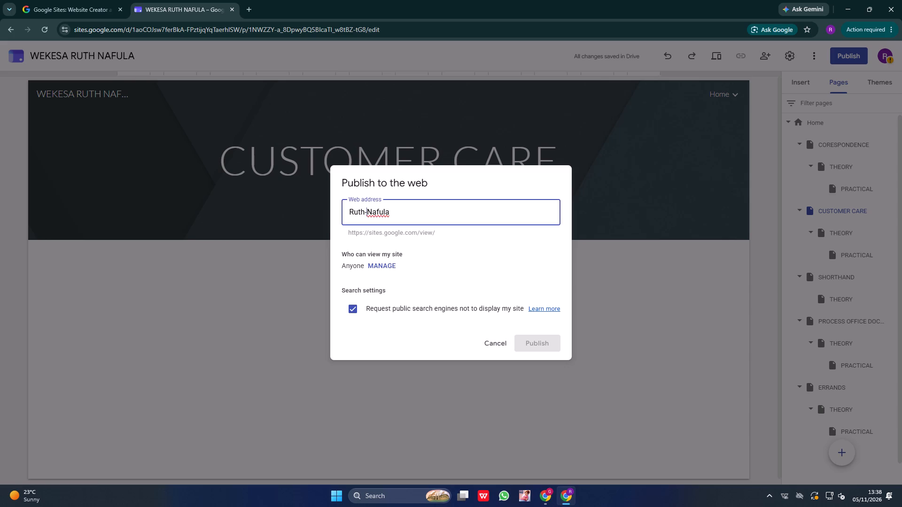
{"action": "key", "text": "BackSpace"}
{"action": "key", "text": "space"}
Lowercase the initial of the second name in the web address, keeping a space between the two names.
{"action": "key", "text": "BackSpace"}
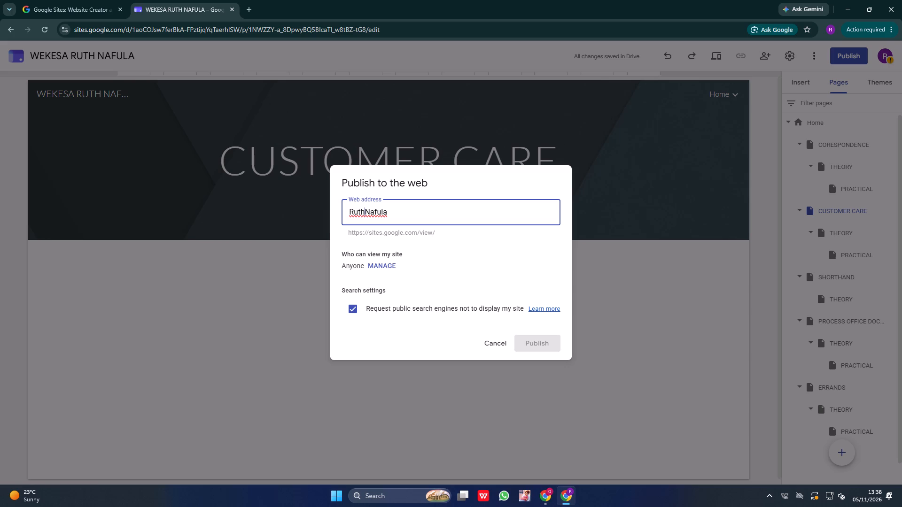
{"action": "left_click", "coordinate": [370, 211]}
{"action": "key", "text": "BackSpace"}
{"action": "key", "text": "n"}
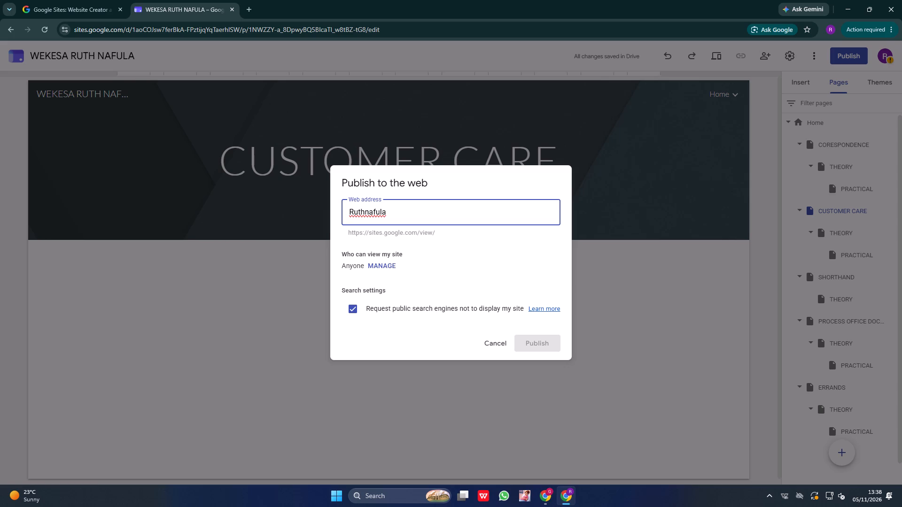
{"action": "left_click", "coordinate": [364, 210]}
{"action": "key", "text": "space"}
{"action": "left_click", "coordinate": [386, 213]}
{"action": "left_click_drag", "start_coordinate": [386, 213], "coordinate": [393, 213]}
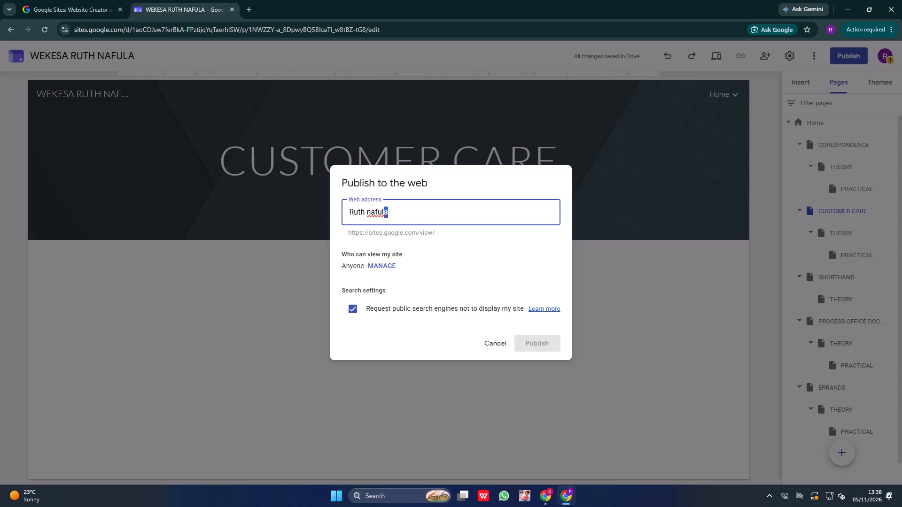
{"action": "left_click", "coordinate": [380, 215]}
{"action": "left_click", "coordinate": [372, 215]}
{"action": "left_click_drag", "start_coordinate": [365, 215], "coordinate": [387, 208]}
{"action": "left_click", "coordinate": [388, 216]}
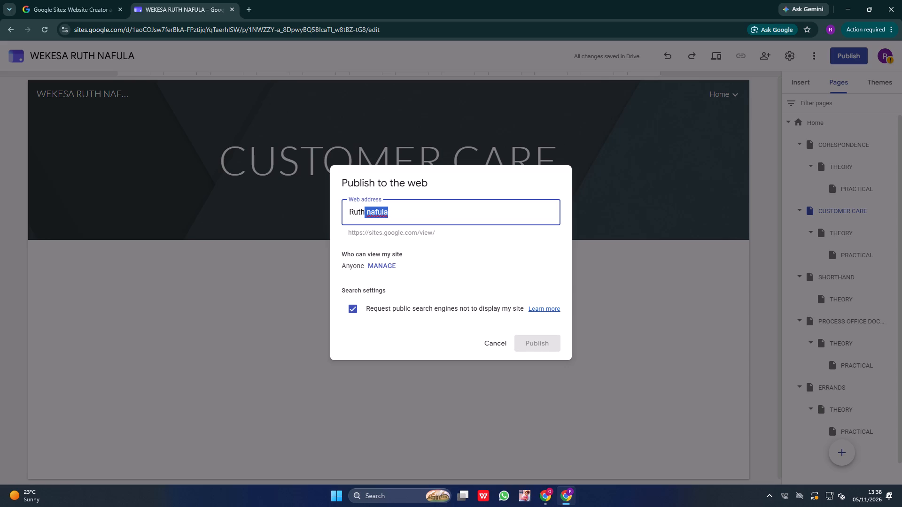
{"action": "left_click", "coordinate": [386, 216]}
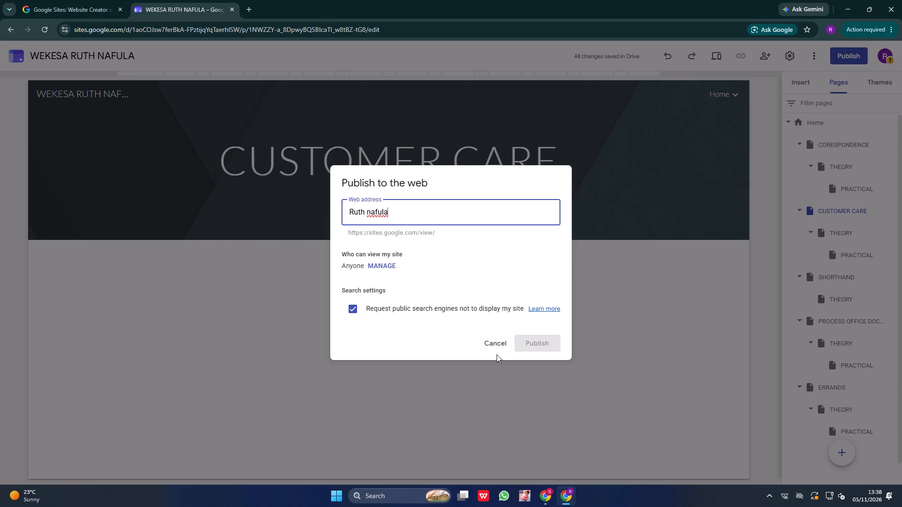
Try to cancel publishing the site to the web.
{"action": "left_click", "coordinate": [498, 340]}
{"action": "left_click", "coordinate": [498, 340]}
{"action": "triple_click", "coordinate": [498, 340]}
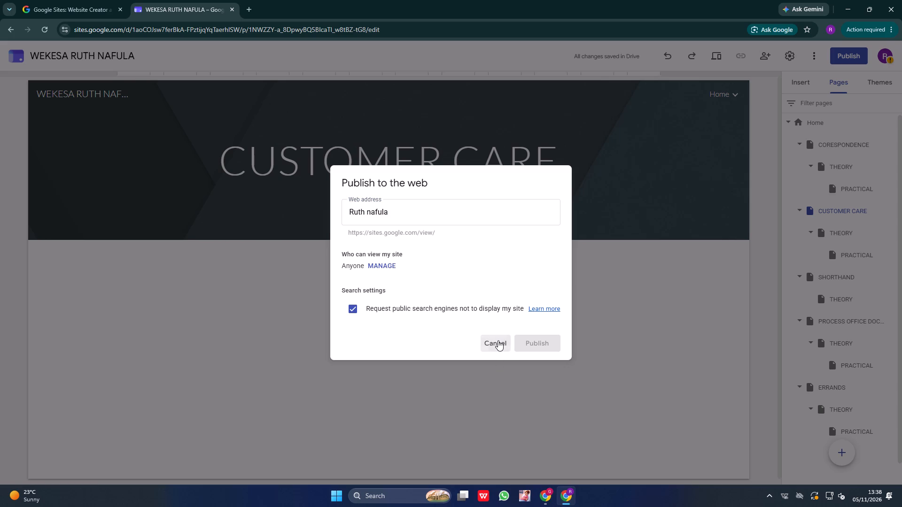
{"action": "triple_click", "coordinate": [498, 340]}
Delete the entire web address so that the field is empty.
{"action": "left_click", "coordinate": [397, 212]}
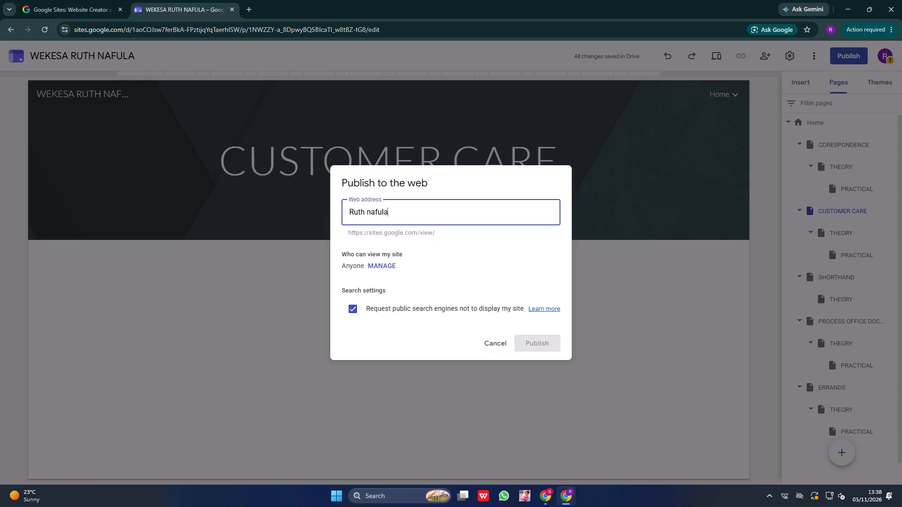
{"action": "left_click", "coordinate": [385, 214]}
{"action": "left_click", "coordinate": [393, 211]}
{"action": "key", "text": "BackSpace"}
{"action": "key", "text": "BackSpace"}
{"action": "key", "text": "BackSpace"}
{"action": "key", "text": "BackSpace"}
{"action": "key", "text": "BackSpace"}
{"action": "key", "text": "BackSpace"}
{"action": "key", "text": "BackSpace"}
{"action": "key", "text": "BackSpace"}
{"action": "key", "text": "BackSpace"}
{"action": "key", "text": "BackSpace"}
{"action": "key", "text": "BackSpace"}
{"action": "key", "text": "BackSpace"}
{"action": "key", "text": "BackSpace"}
{"action": "key", "text": "BackSpace"}
{"action": "key", "text": "BackSpace"}
{"action": "key", "text": "BackSpace"}
{"action": "key", "text": "BackSpace"}
{"action": "key", "text": "BackSpace"}
{"action": "key", "text": "BackSpace"}
{"action": "key", "text": "BackSpace"}
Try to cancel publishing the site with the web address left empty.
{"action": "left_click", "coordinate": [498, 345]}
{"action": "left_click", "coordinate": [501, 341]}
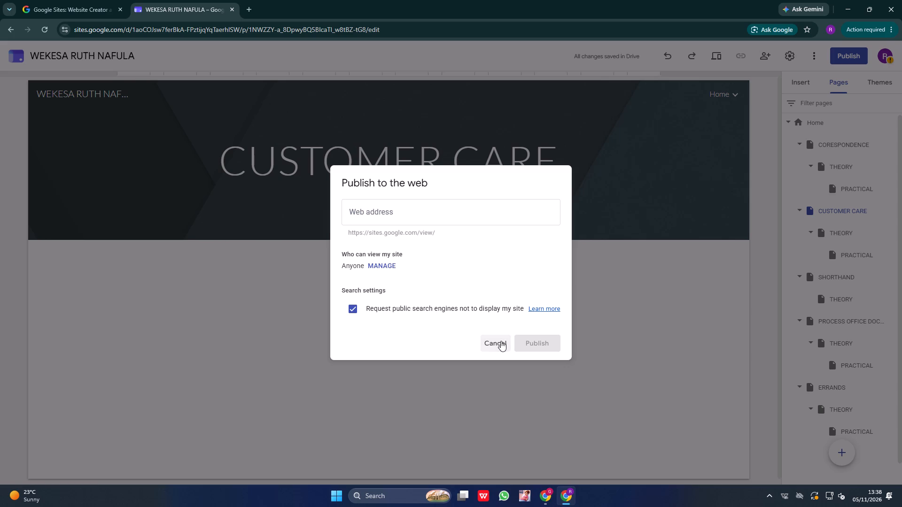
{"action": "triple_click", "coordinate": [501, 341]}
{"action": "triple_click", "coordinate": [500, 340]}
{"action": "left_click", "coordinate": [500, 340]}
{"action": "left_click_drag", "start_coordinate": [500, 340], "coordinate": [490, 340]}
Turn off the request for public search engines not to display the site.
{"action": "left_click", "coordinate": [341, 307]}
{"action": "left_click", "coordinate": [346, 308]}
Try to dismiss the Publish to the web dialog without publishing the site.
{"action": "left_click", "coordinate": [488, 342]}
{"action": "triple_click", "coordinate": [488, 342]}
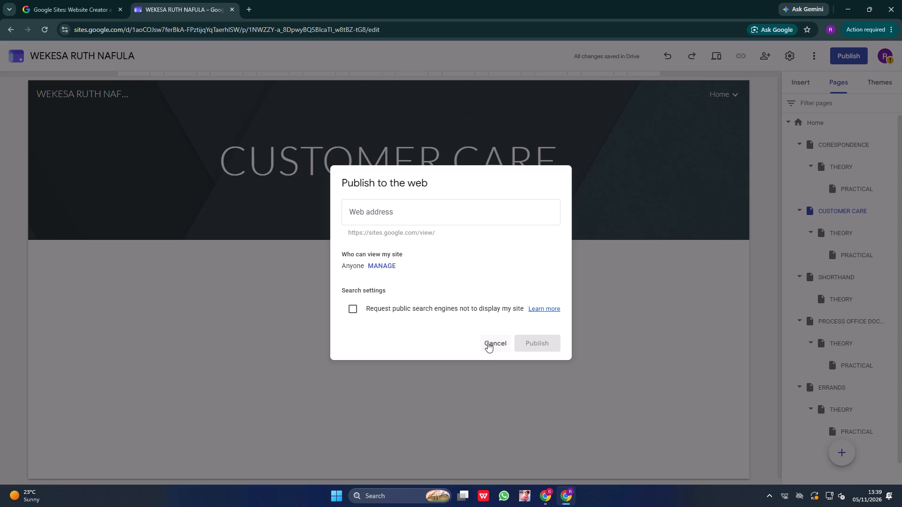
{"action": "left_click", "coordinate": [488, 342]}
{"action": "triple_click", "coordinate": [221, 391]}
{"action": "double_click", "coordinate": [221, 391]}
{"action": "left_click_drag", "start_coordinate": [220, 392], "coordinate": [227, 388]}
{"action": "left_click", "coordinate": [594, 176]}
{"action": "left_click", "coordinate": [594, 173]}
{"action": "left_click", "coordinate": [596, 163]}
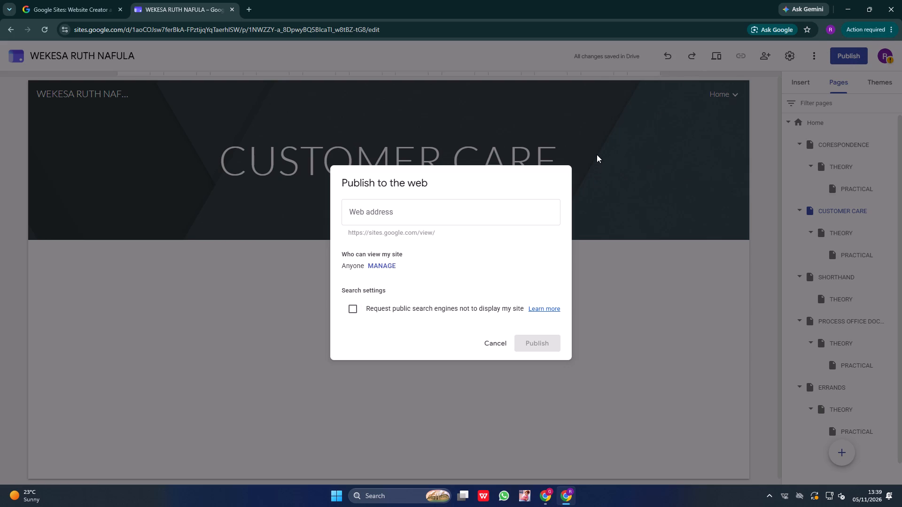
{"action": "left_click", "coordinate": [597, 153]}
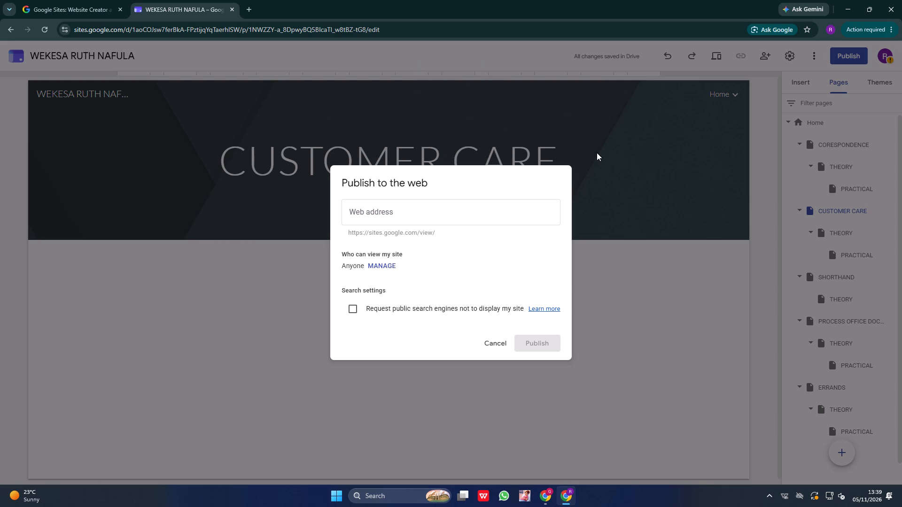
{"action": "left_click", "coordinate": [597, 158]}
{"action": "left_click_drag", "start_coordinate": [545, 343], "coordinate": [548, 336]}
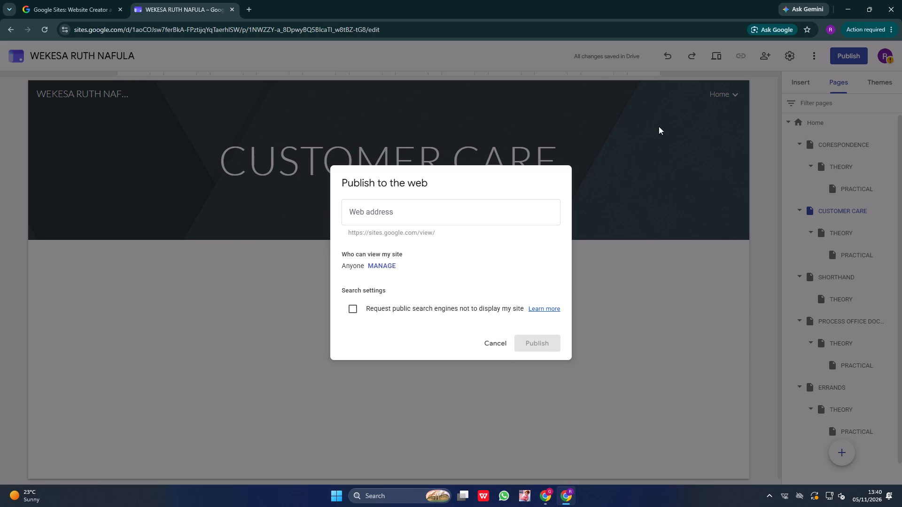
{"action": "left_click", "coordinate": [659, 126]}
Go back in the browser history to the CORESPONDENCE page.
{"action": "right_click_drag", "start_coordinate": [701, 138], "coordinate": [693, 142]}
{"action": "left_click", "coordinate": [736, 149]}
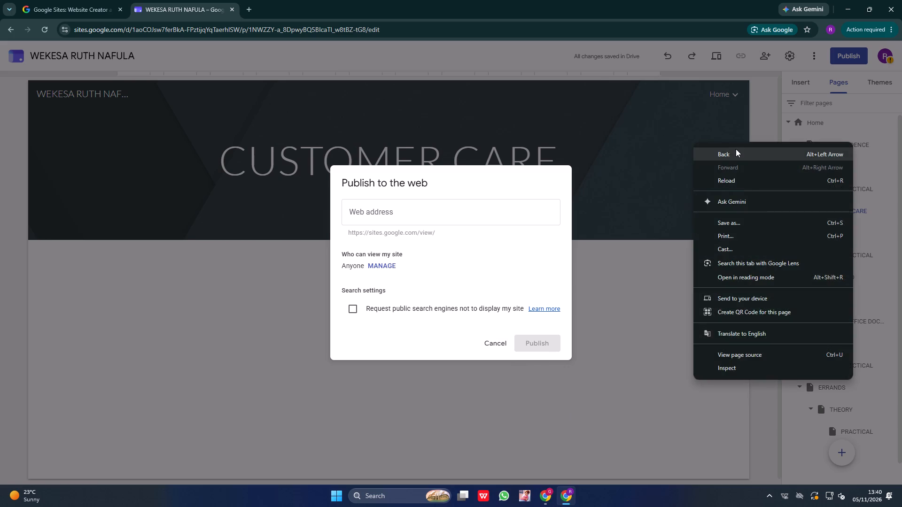
{"action": "left_click", "coordinate": [614, 155]}
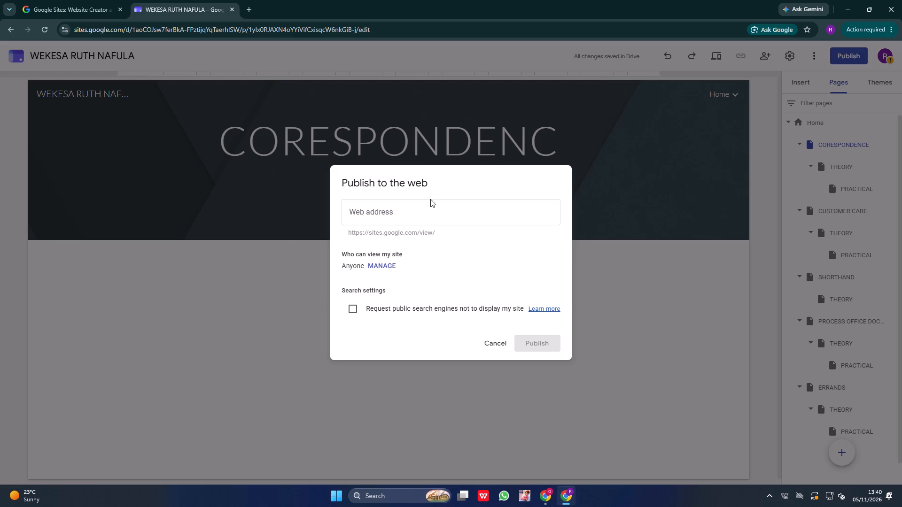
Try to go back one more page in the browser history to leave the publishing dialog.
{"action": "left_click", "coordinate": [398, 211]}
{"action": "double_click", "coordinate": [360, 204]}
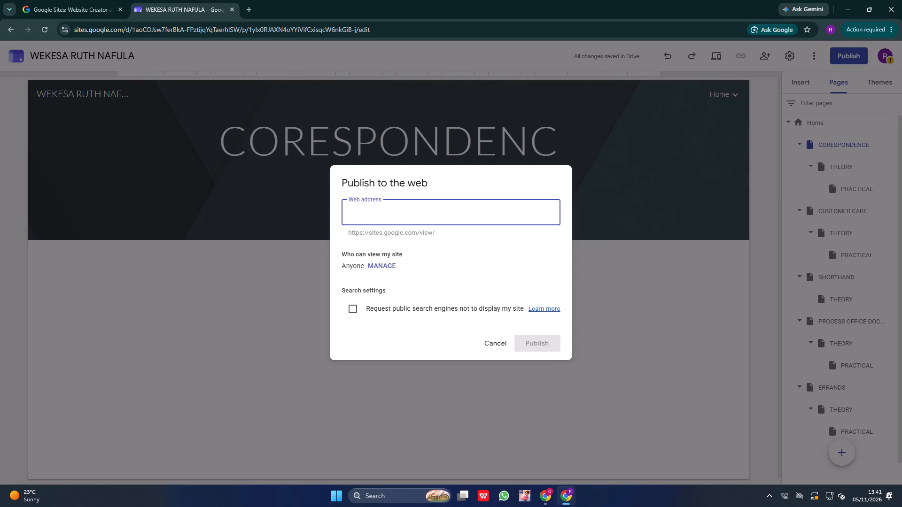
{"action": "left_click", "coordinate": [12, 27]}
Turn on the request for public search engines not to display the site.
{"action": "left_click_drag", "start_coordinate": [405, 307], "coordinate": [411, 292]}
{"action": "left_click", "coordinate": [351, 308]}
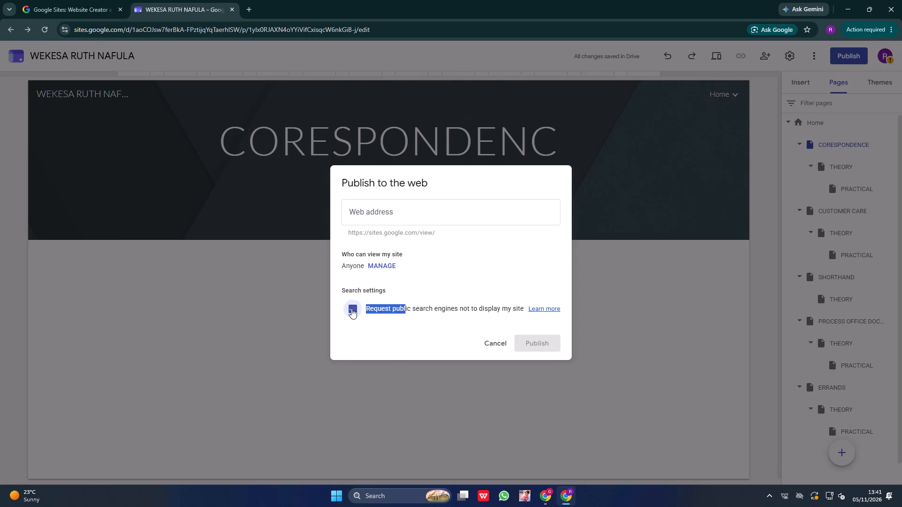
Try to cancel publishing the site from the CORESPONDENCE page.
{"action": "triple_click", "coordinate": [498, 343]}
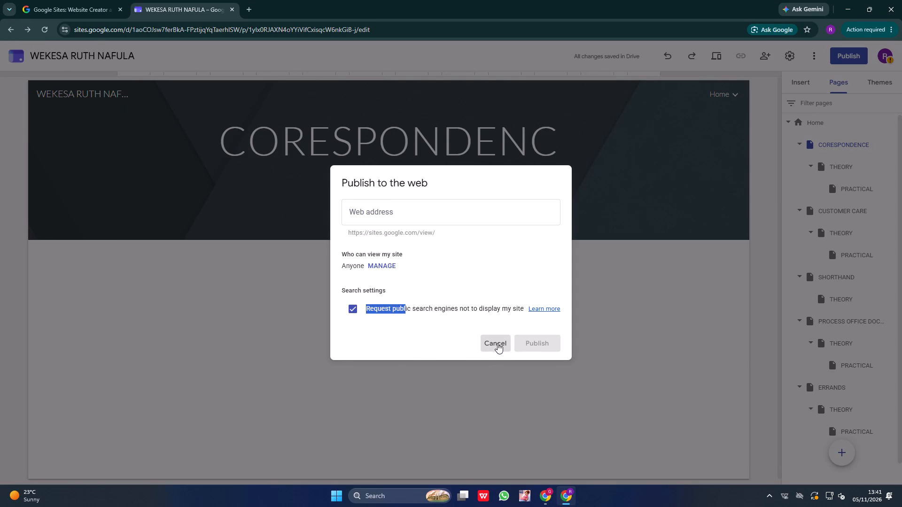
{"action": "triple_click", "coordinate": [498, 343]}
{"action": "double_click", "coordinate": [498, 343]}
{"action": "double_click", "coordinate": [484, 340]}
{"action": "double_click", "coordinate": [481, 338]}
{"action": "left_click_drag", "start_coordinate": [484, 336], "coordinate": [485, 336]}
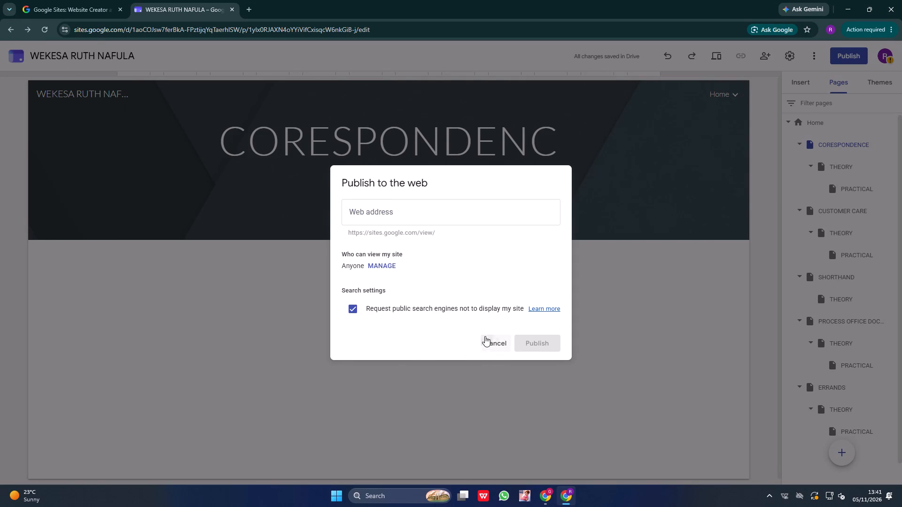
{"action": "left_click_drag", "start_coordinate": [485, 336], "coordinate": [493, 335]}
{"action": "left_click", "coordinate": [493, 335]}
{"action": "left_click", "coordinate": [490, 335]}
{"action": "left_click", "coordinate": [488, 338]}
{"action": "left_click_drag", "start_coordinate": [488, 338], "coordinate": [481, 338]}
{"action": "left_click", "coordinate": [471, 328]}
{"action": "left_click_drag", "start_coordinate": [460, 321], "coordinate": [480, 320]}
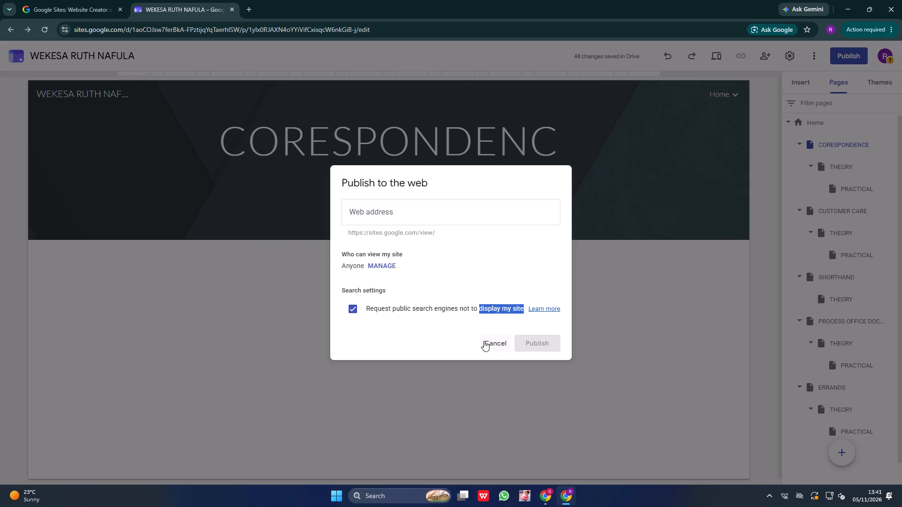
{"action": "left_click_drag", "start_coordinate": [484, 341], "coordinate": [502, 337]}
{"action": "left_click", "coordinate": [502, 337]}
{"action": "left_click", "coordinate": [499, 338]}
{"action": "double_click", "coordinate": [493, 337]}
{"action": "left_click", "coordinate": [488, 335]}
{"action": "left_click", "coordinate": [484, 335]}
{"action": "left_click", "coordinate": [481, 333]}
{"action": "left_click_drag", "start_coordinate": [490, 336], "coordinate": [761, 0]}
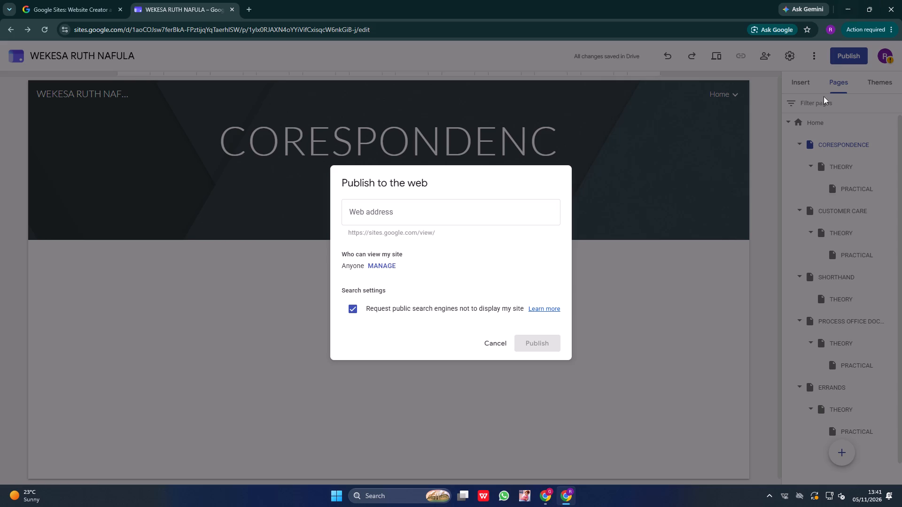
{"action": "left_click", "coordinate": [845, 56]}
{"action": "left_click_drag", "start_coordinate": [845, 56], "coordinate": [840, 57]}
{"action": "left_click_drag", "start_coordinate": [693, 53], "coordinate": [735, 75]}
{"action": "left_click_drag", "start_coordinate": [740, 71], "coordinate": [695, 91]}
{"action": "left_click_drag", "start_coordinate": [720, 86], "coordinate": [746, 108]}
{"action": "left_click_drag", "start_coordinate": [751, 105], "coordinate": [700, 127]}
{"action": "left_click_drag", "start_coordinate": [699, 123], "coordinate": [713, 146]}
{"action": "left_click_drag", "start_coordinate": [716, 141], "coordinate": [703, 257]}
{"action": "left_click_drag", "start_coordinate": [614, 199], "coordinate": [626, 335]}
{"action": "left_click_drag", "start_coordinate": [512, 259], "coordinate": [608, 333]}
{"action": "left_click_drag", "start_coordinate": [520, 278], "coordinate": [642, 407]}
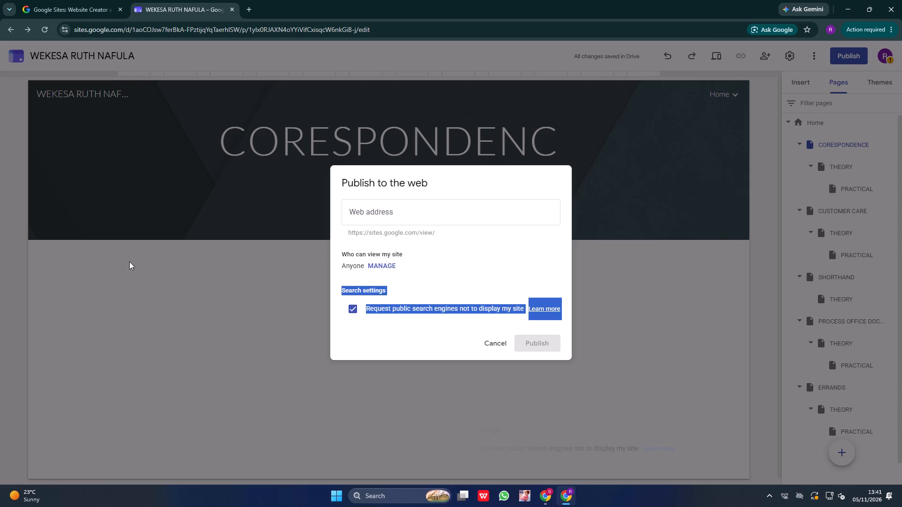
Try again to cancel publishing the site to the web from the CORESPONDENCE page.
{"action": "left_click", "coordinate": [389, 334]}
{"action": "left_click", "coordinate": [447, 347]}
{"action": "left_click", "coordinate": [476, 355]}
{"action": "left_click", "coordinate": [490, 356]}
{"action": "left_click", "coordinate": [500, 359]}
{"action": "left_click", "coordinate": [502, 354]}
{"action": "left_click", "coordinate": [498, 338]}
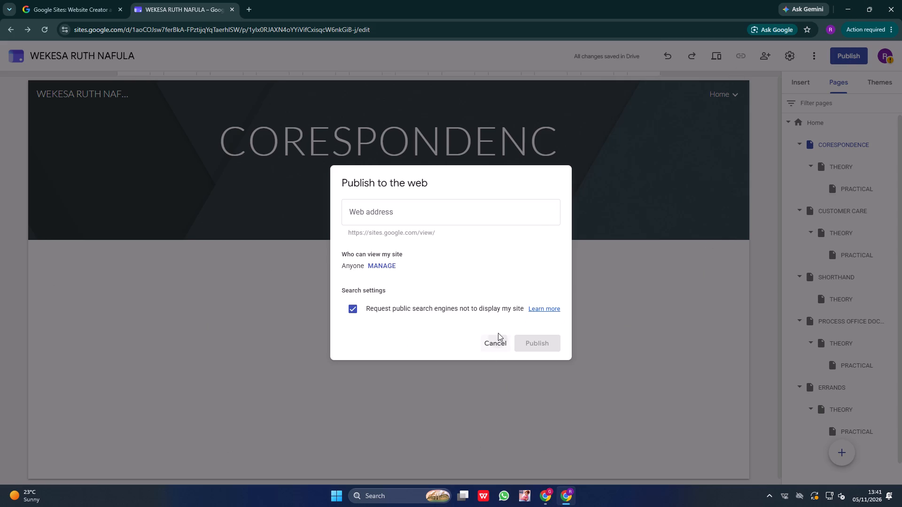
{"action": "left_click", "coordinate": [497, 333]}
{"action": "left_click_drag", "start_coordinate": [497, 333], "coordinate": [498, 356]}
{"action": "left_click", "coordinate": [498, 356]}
Go back through the browser history past the site's pages to the Google Sites start page, leaving the publishing dialog.
{"action": "left_click", "coordinate": [11, 30]}
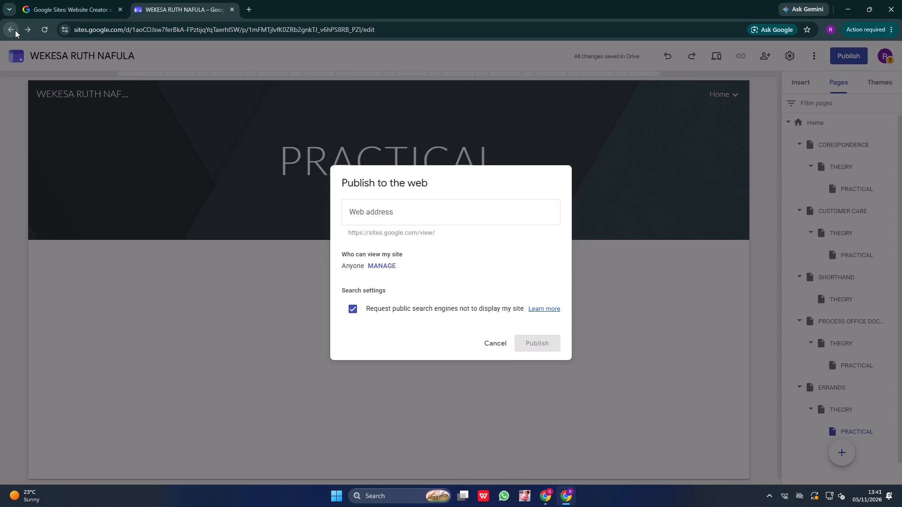
{"action": "left_click", "coordinate": [15, 30]}
{"action": "left_click", "coordinate": [15, 30]}
{"action": "left_click", "coordinate": [15, 30]}
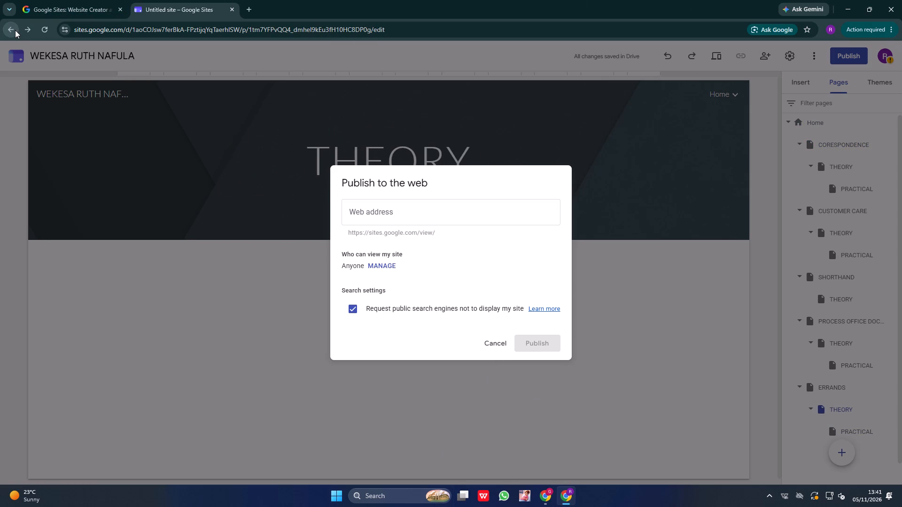
{"action": "left_click", "coordinate": [17, 32]}
{"action": "left_click", "coordinate": [17, 32]}
{"action": "triple_click", "coordinate": [17, 32]}
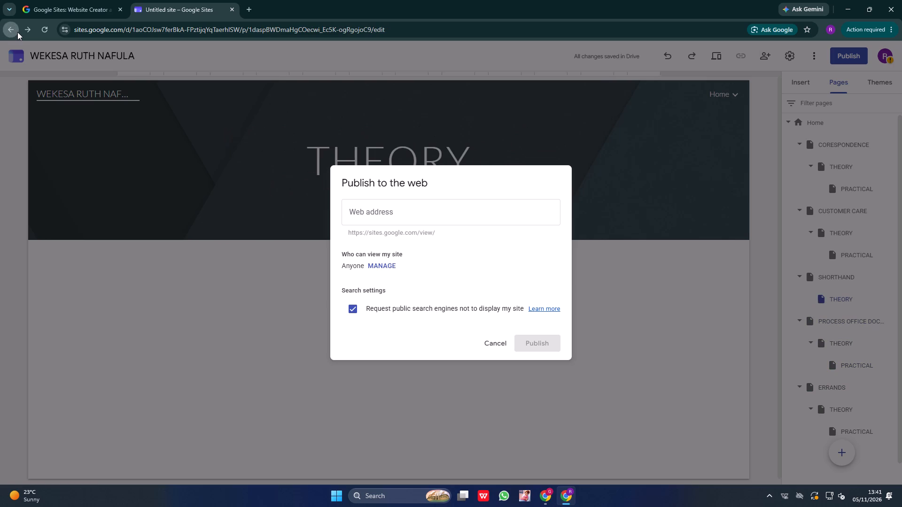
{"action": "left_click", "coordinate": [17, 32]}
{"action": "left_click", "coordinate": [18, 32]}
{"action": "triple_click", "coordinate": [18, 32]}
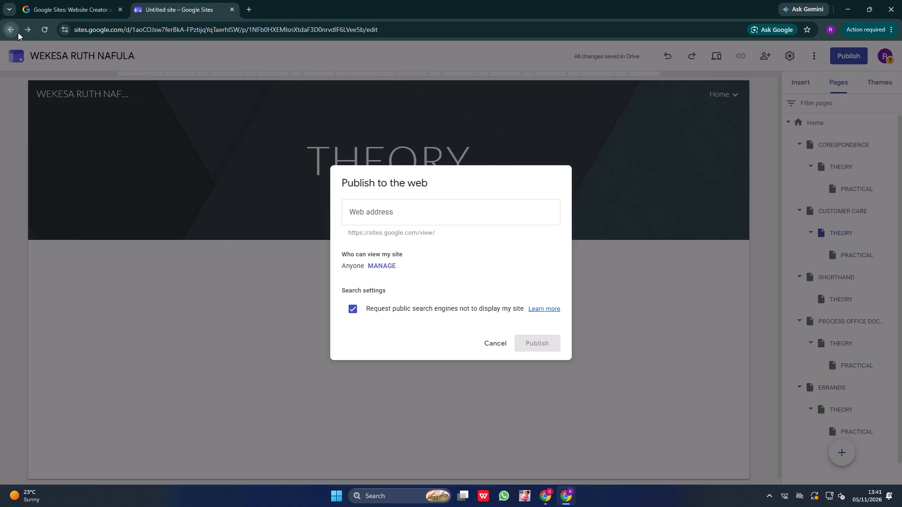
{"action": "triple_click", "coordinate": [18, 32]}
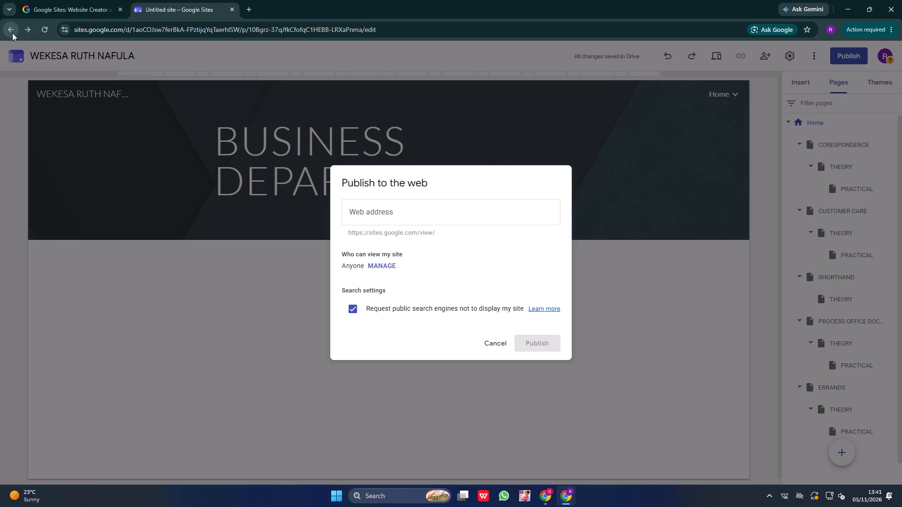
{"action": "left_click", "coordinate": [13, 30]}
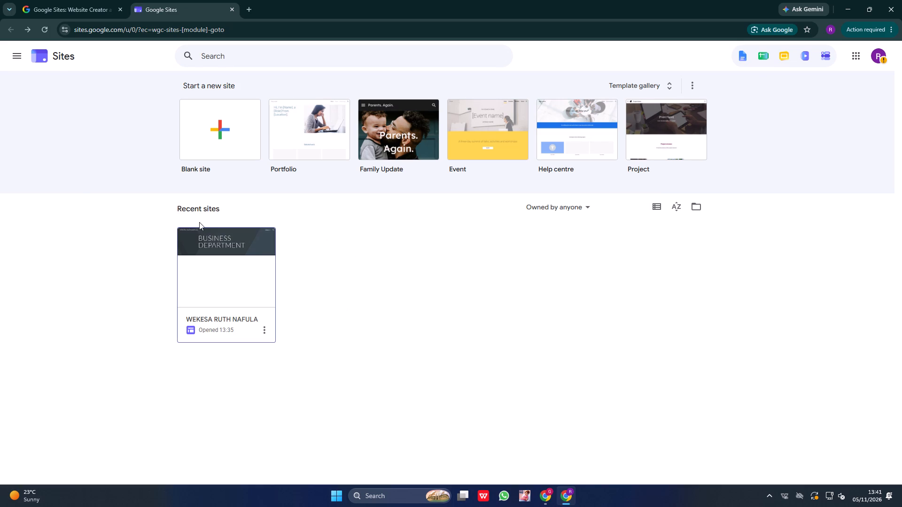
Reopen the Business Department site from the recent sites.
{"action": "left_click", "coordinate": [219, 276]}
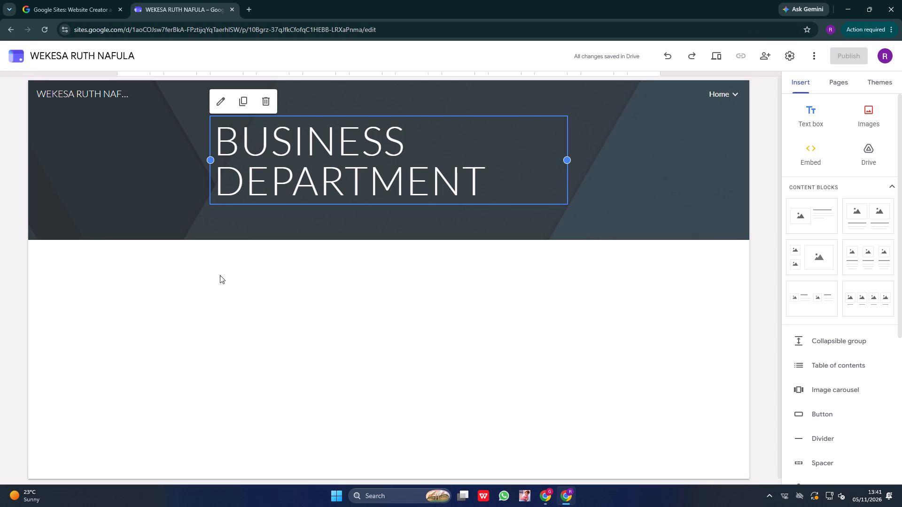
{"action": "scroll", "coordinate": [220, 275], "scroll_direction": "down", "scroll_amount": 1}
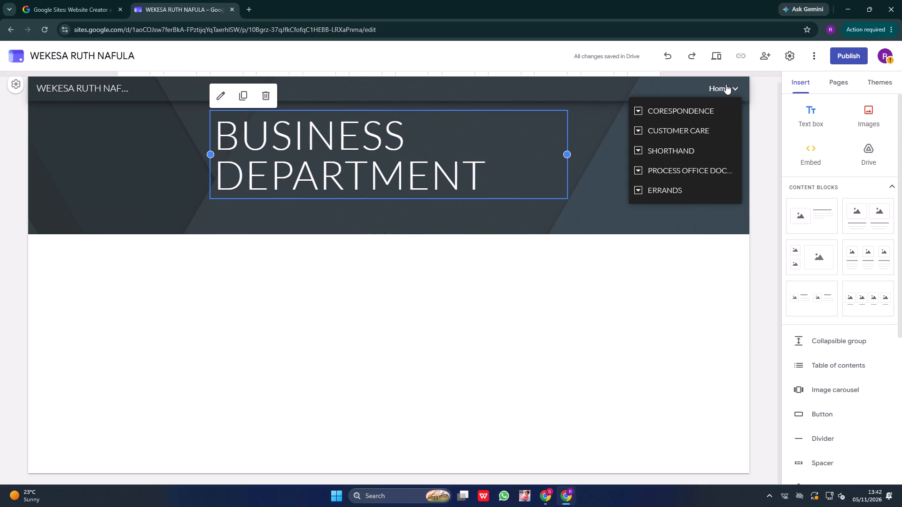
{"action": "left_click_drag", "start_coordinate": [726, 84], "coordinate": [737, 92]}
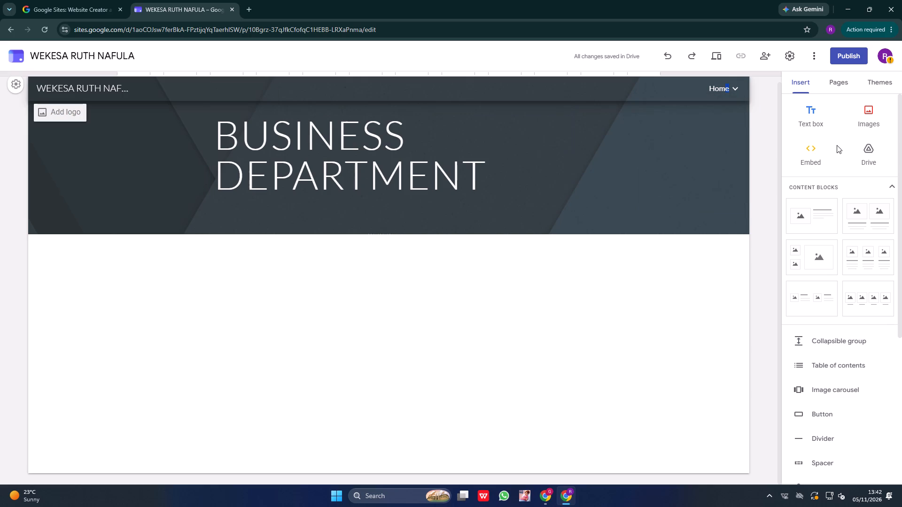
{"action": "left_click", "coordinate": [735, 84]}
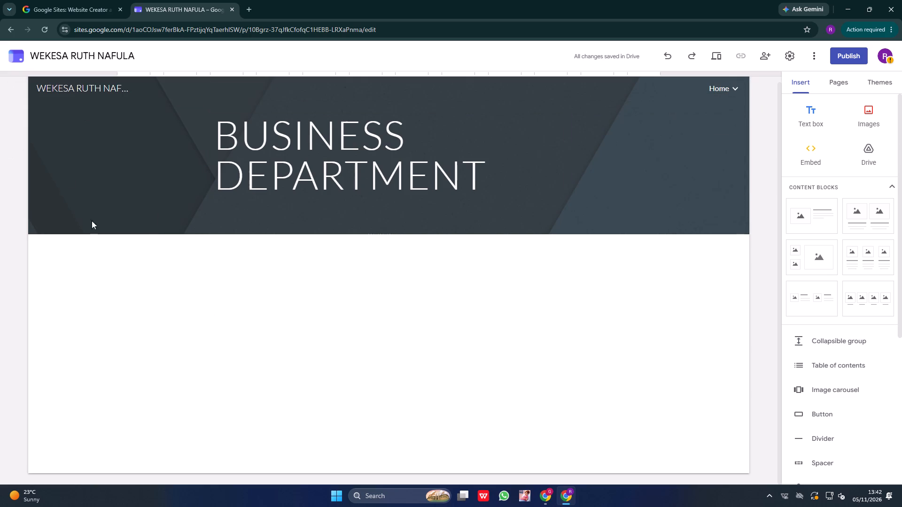
Leave the Business Department site for the Google Sites start page and bring up the list of Google apps.
{"action": "left_click", "coordinate": [8, 29]}
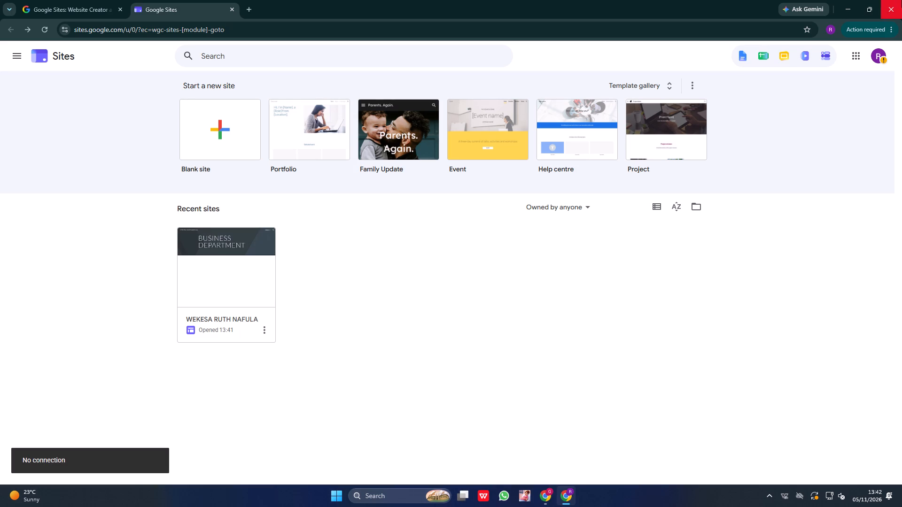
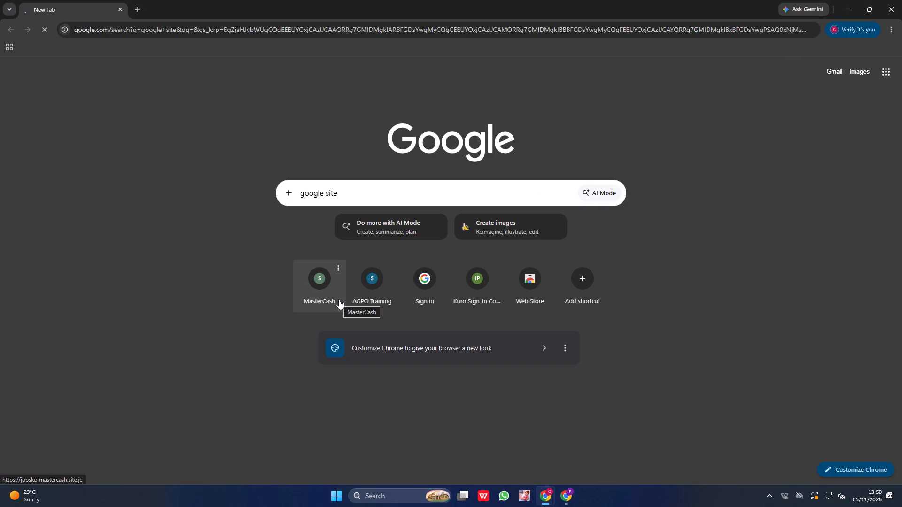
Reopen the "google site" query in the new tab's search box to find Google Sites.
{"action": "left_click", "coordinate": [319, 191]}
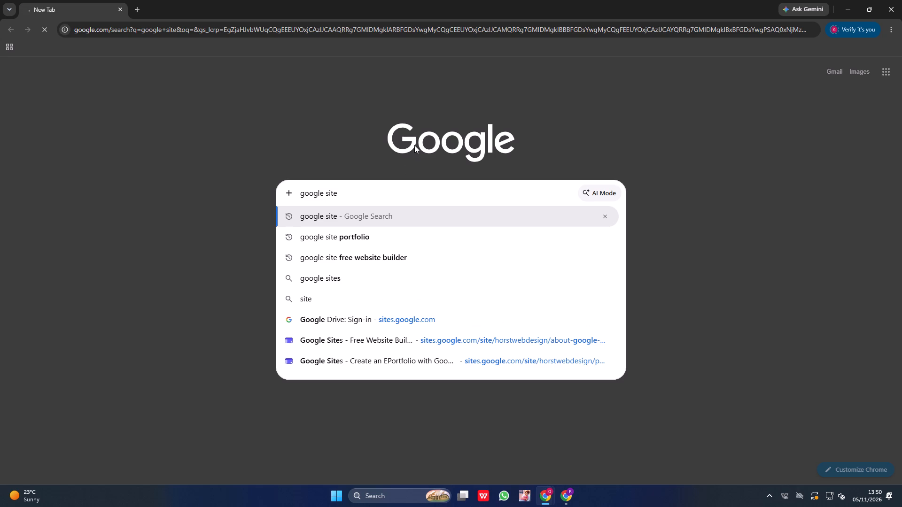
Search Google for "google sites" and open the Google Sites product page from the results.
{"action": "left_click", "coordinate": [334, 191]}
{"action": "left_click", "coordinate": [335, 191]}
{"action": "left_click", "coordinate": [324, 280]}
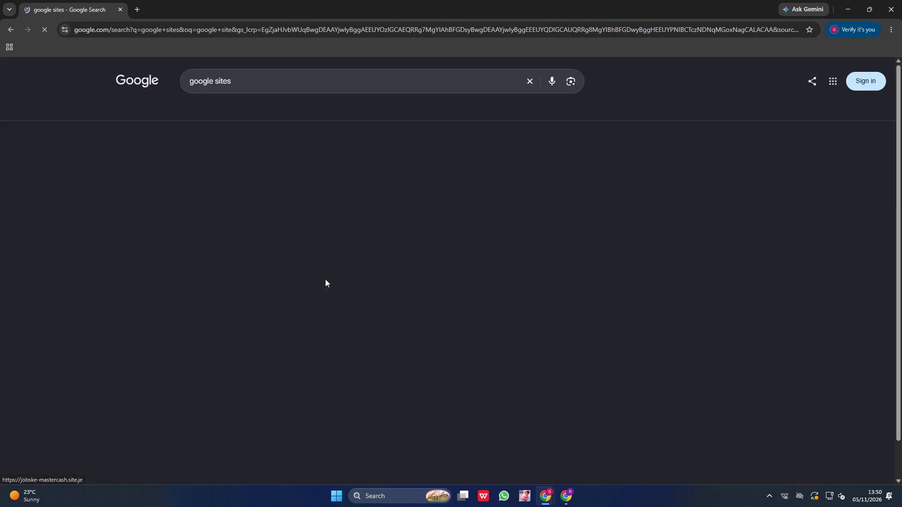
{"action": "left_click", "coordinate": [321, 155]}
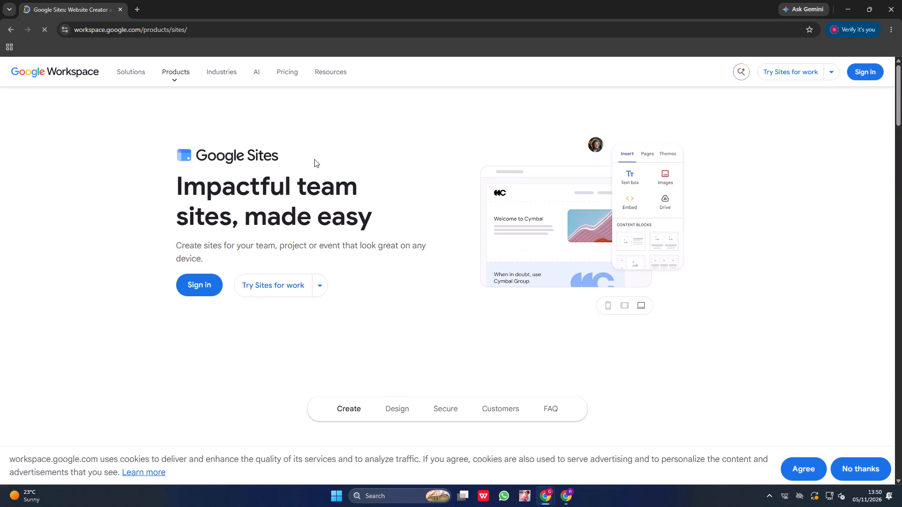
Start signing in to Google Sites from its product page.
{"action": "left_click_drag", "start_coordinate": [195, 283], "coordinate": [202, 279]}
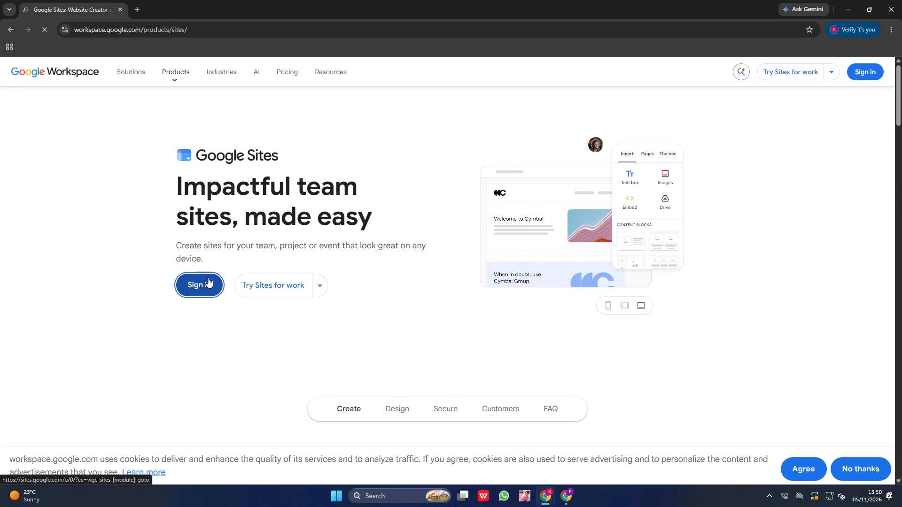
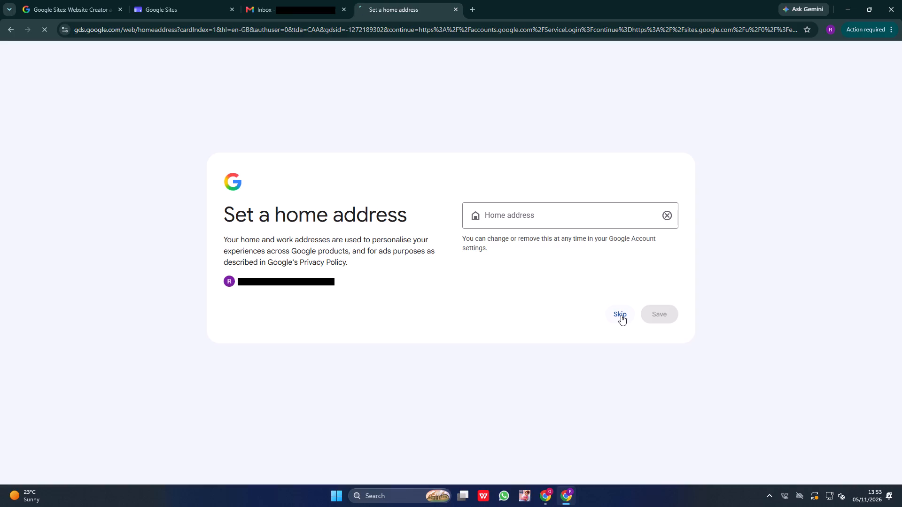
Skip setting a home address to continue signing in to Google Sites.
{"action": "left_click", "coordinate": [621, 315]}
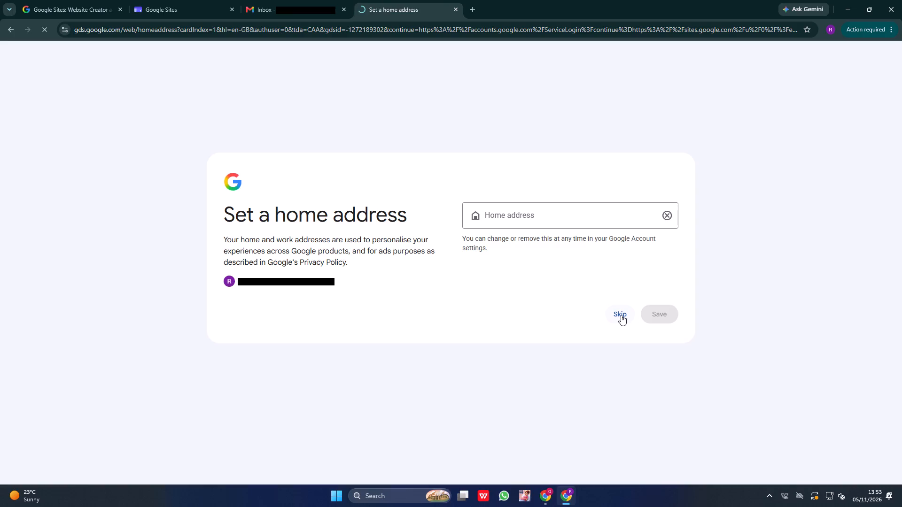
{"action": "triple_click", "coordinate": [621, 315]}
{"action": "triple_click", "coordinate": [621, 315]}
Switch to the other Chrome profile named Ruth, the one listed just above Ruthenium (Joyline).
{"action": "left_click", "coordinate": [829, 26]}
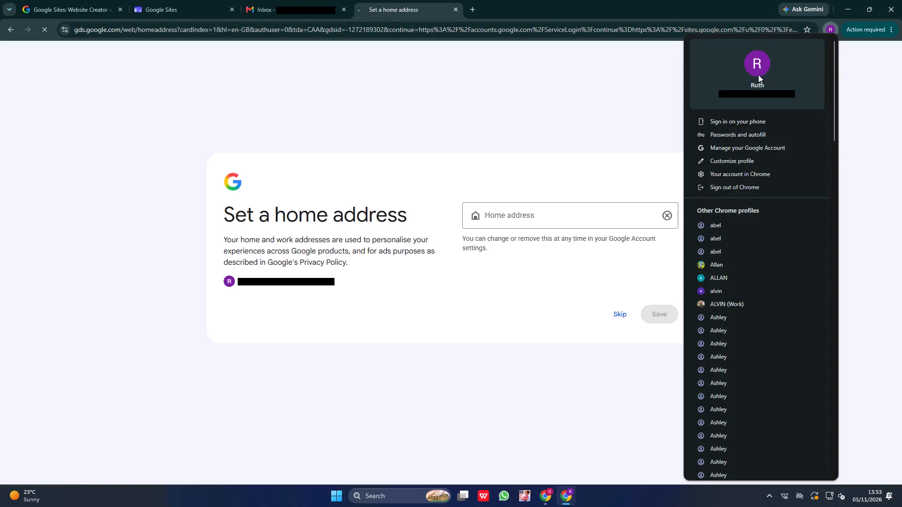
{"action": "scroll", "coordinate": [758, 75], "scroll_direction": "down", "scroll_amount": 11}
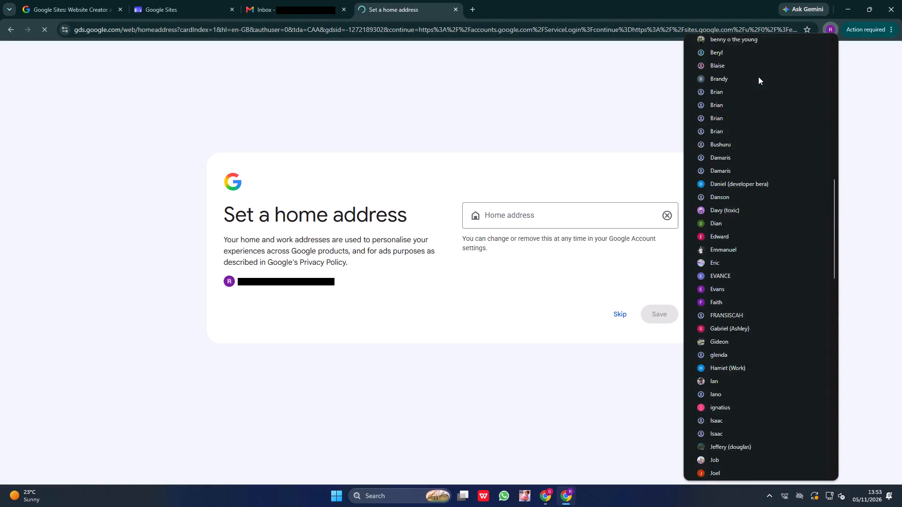
{"action": "scroll", "coordinate": [758, 77], "scroll_direction": "down", "scroll_amount": 6}
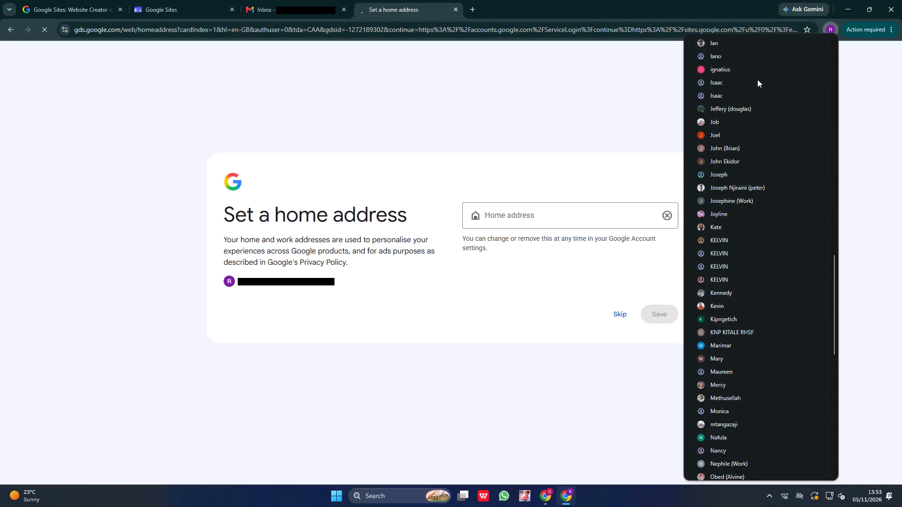
{"action": "scroll", "coordinate": [757, 79], "scroll_direction": "down", "scroll_amount": 7}
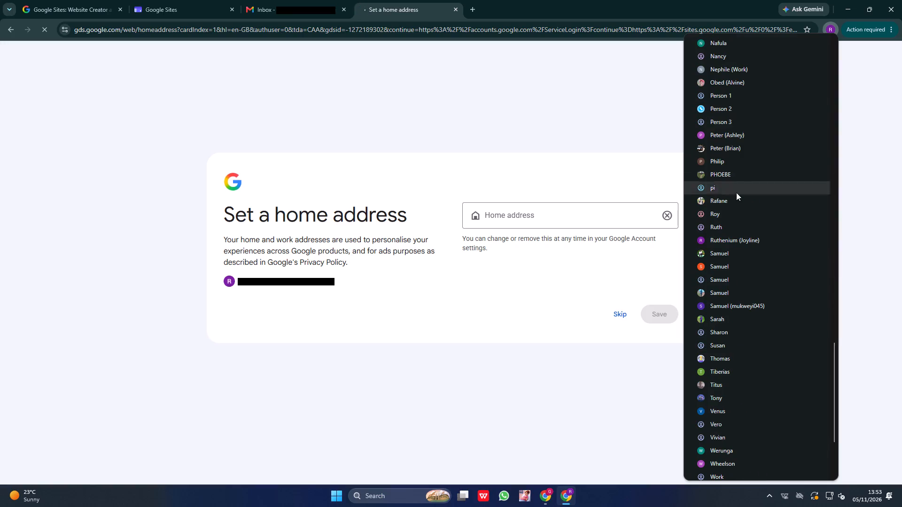
{"action": "left_click", "coordinate": [733, 223]}
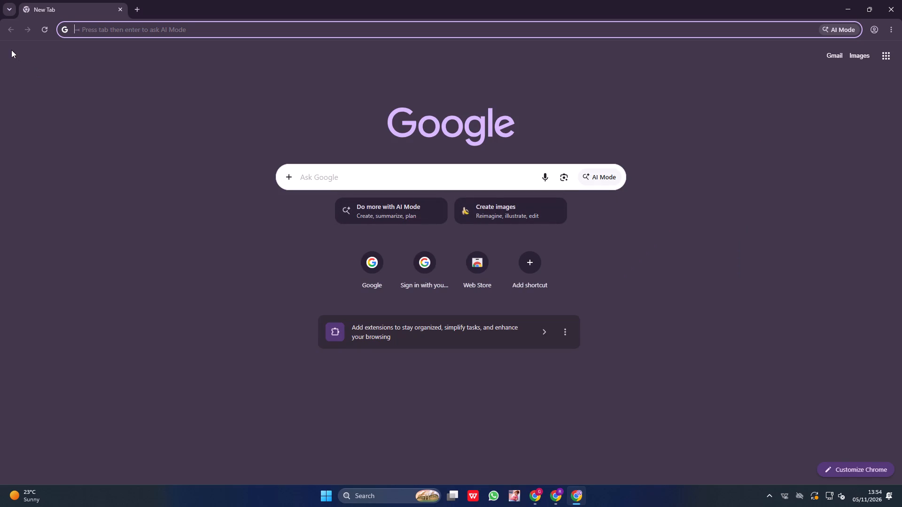
{"action": "left_click", "coordinate": [10, 28]}
Search Google for "google sites" and open the Google Workspace result "Google Sites: Website Creator and Hosting".
{"action": "left_click", "coordinate": [310, 177]}
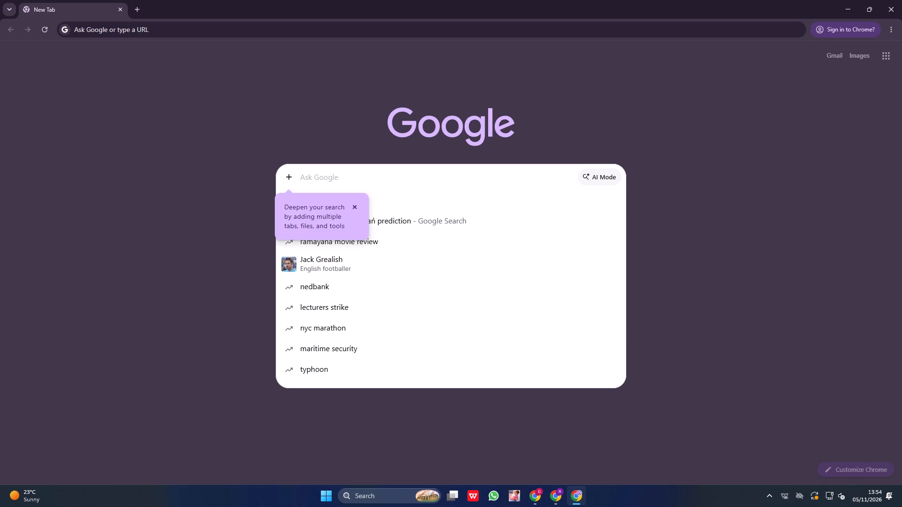
{"action": "key", "text": "g"}
{"action": "key", "text": "g"}
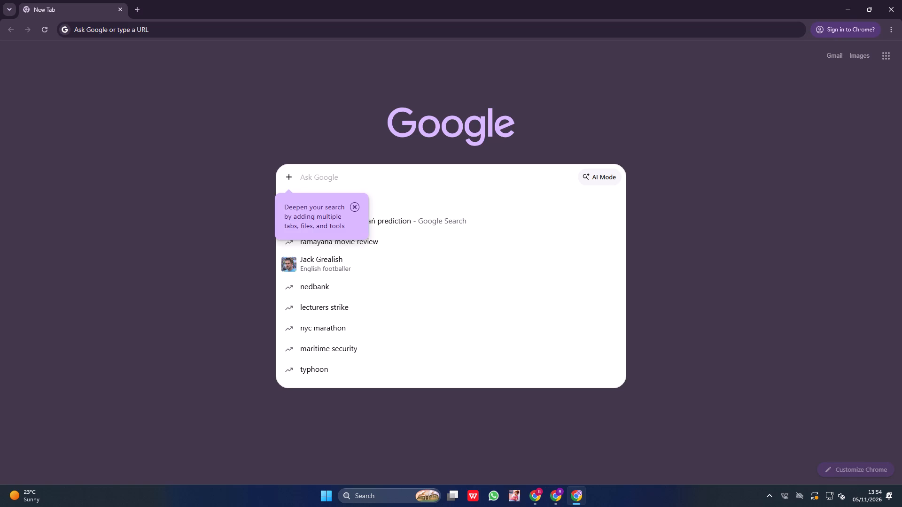
{"action": "left_click", "coordinate": [310, 177]}
{"action": "key", "text": "g"}
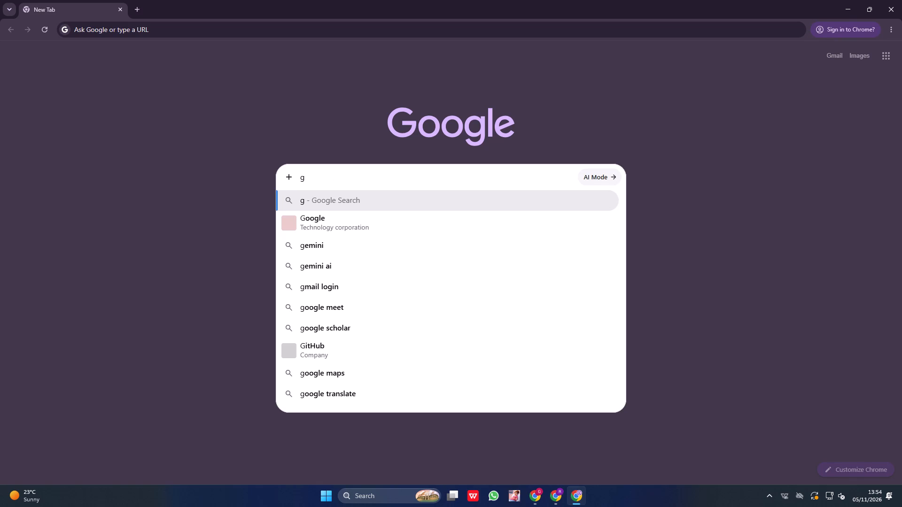
{"action": "type", "text": "oo"}
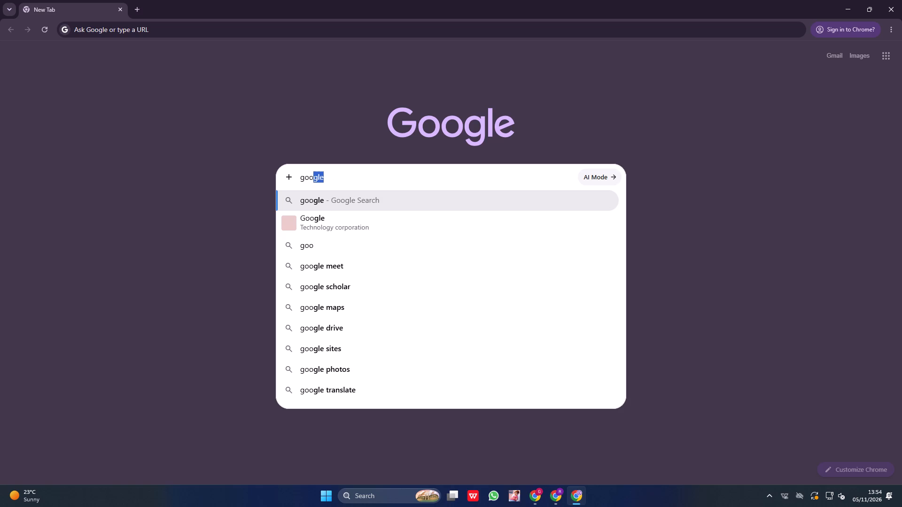
{"action": "left_click", "coordinate": [345, 343]}
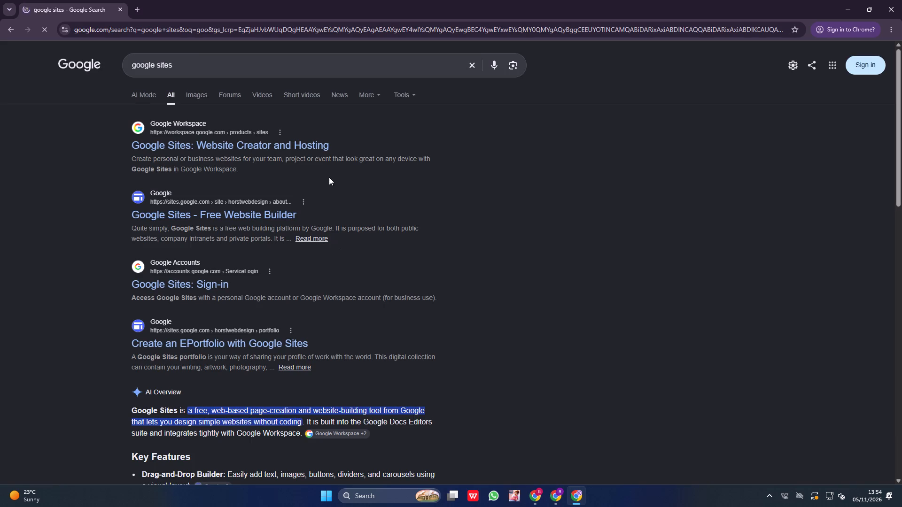
{"action": "left_click", "coordinate": [331, 133]}
{"action": "left_click", "coordinate": [317, 139]}
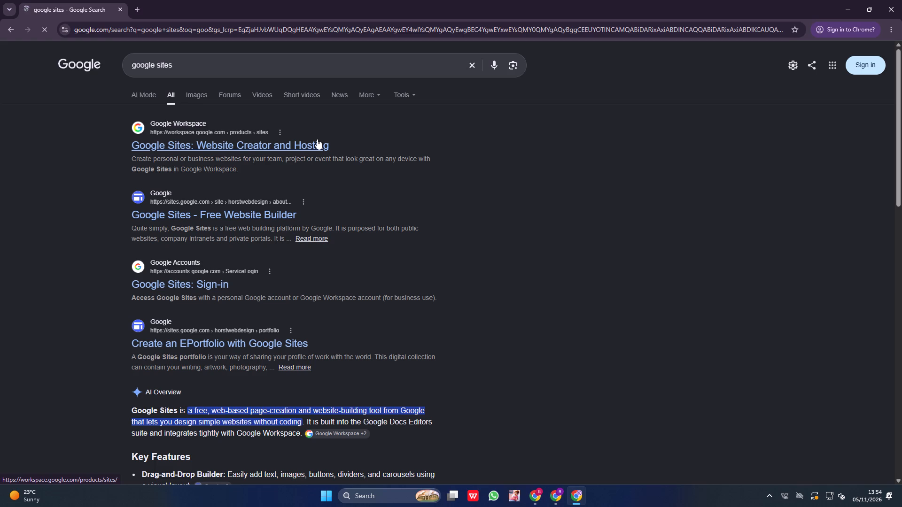
{"action": "left_click", "coordinate": [293, 140]}
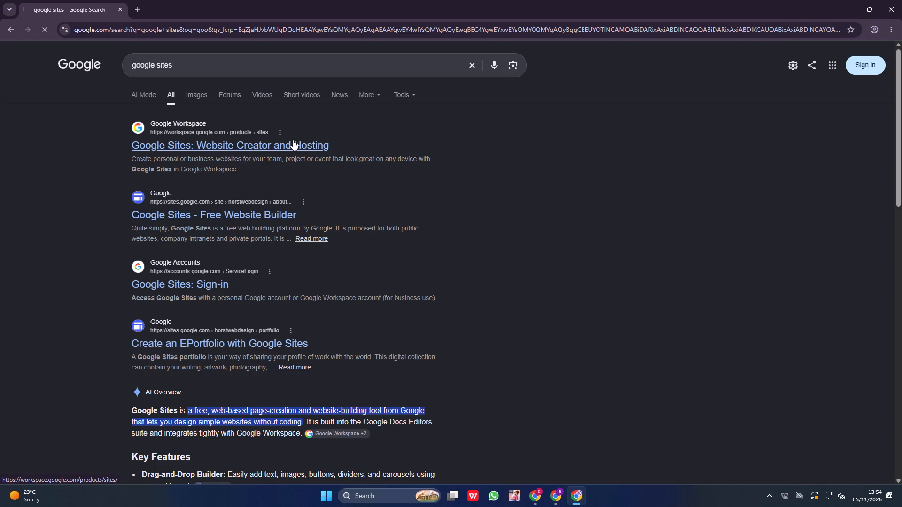
{"action": "left_click", "coordinate": [293, 140]}
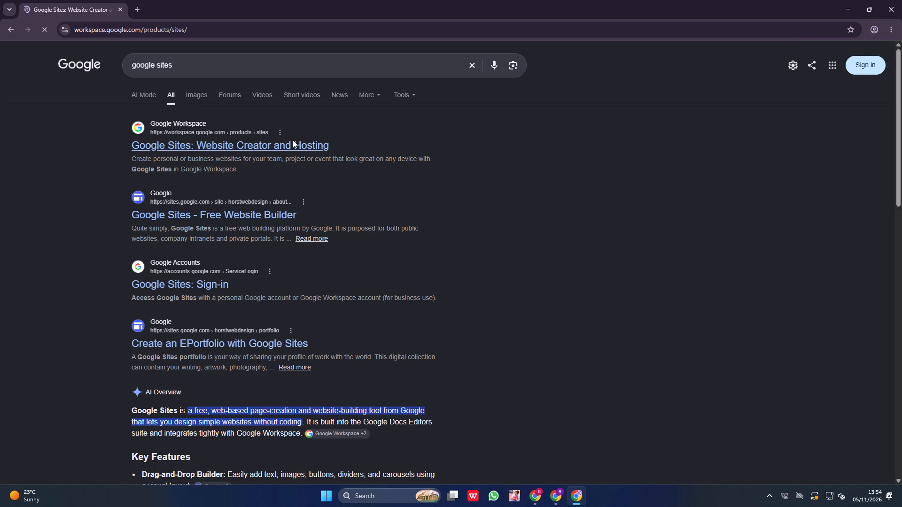
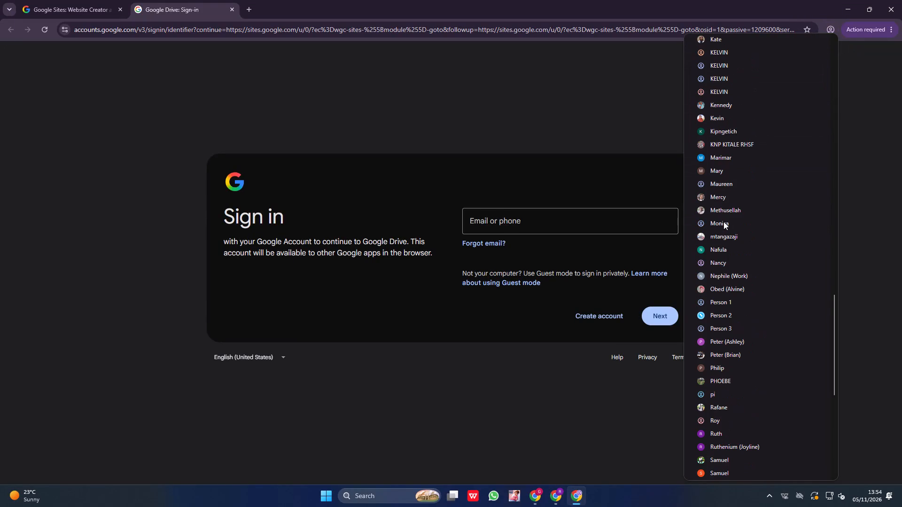
Switch to the Chrome profile named Ruth and open the Business Department site from the recent sites.
{"action": "scroll", "coordinate": [723, 222], "scroll_direction": "down", "scroll_amount": 2}
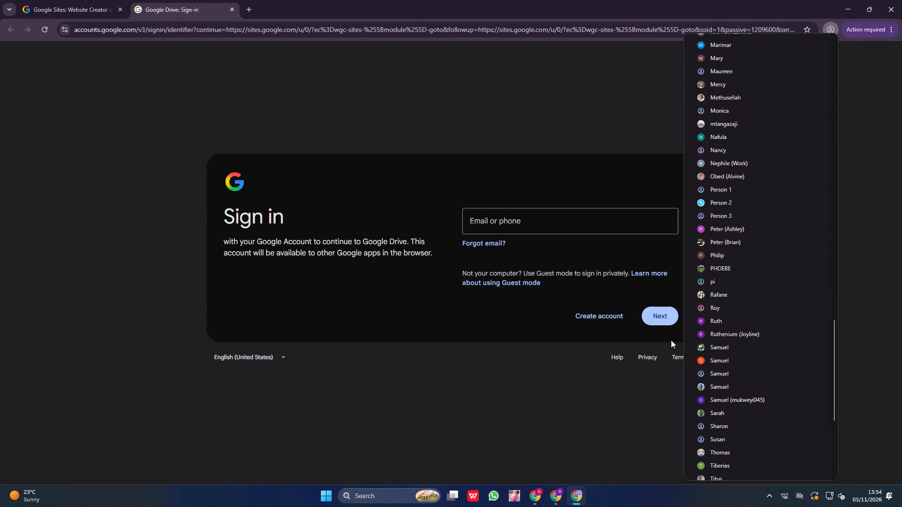
{"action": "left_click", "coordinate": [720, 323]}
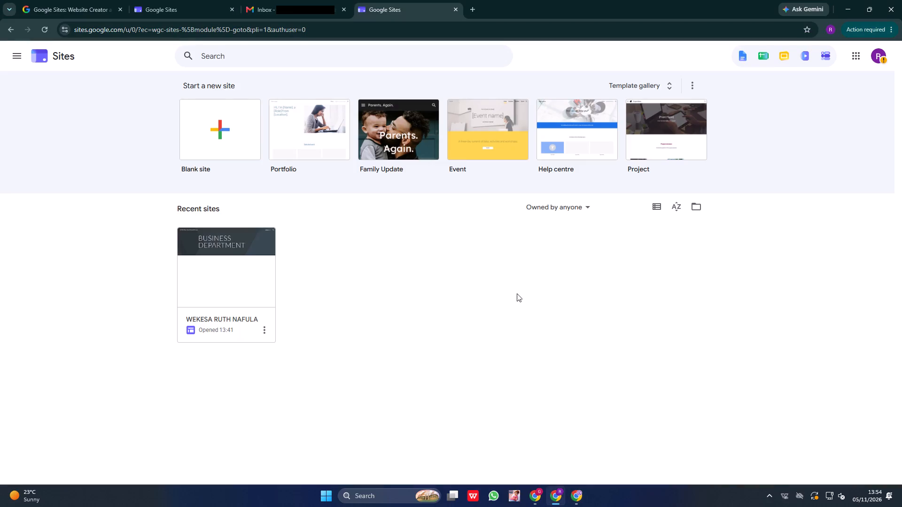
{"action": "left_click", "coordinate": [245, 250]}
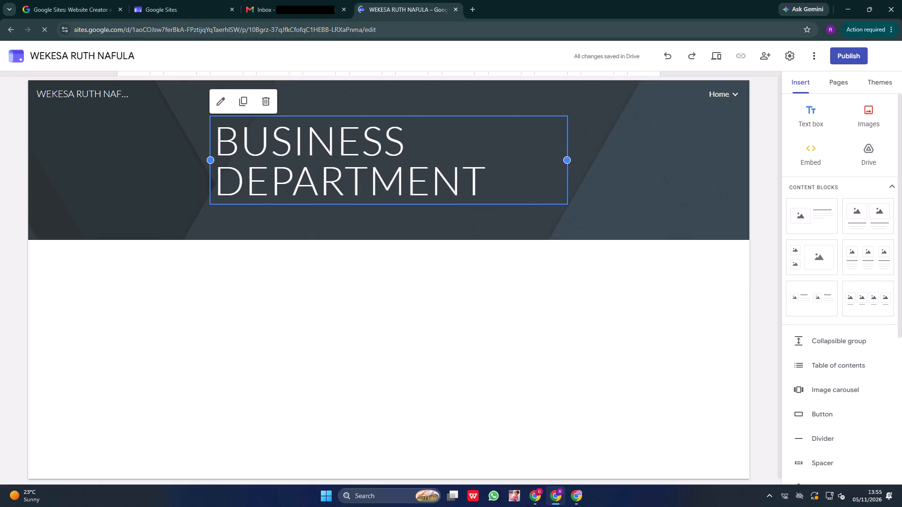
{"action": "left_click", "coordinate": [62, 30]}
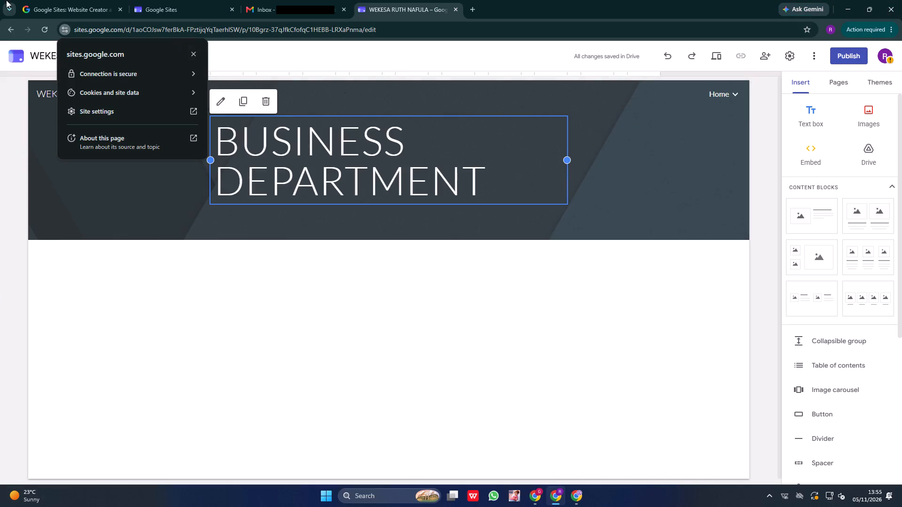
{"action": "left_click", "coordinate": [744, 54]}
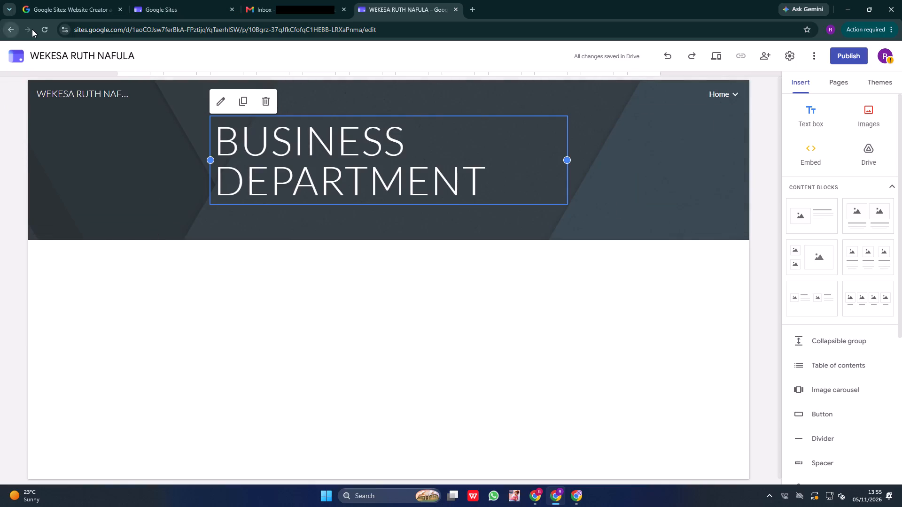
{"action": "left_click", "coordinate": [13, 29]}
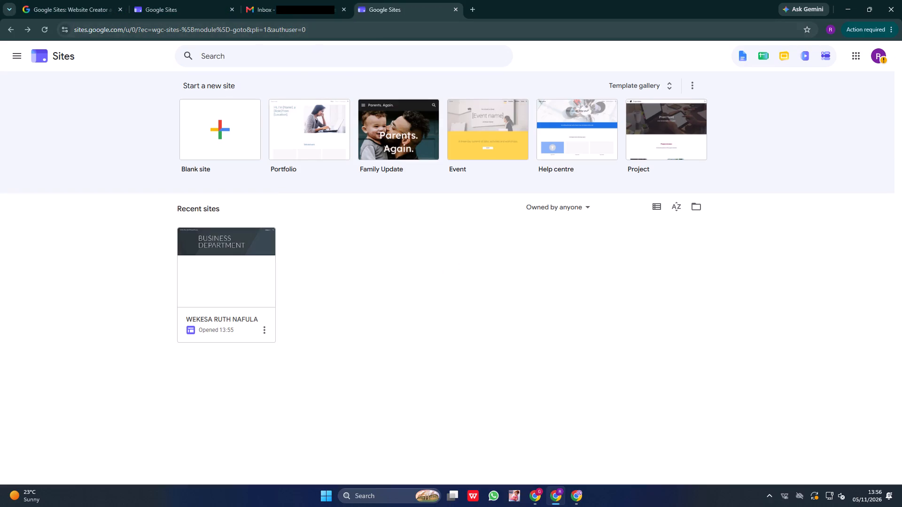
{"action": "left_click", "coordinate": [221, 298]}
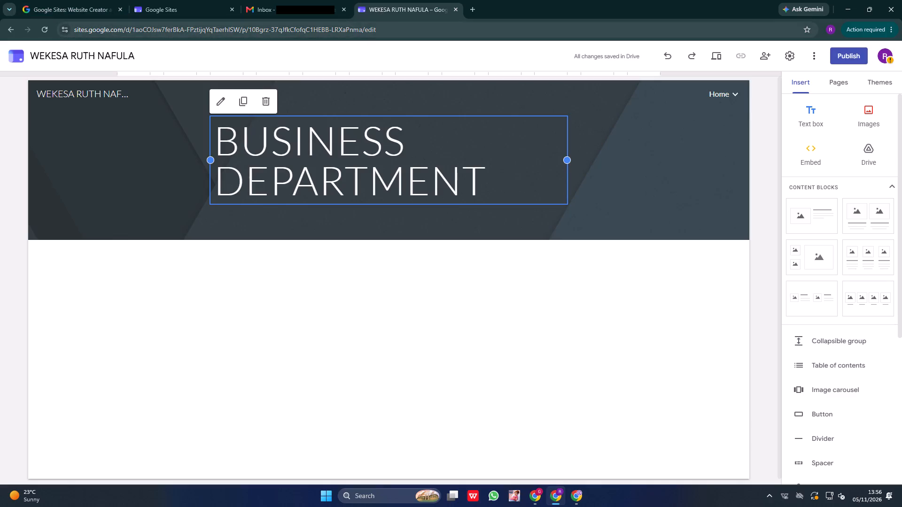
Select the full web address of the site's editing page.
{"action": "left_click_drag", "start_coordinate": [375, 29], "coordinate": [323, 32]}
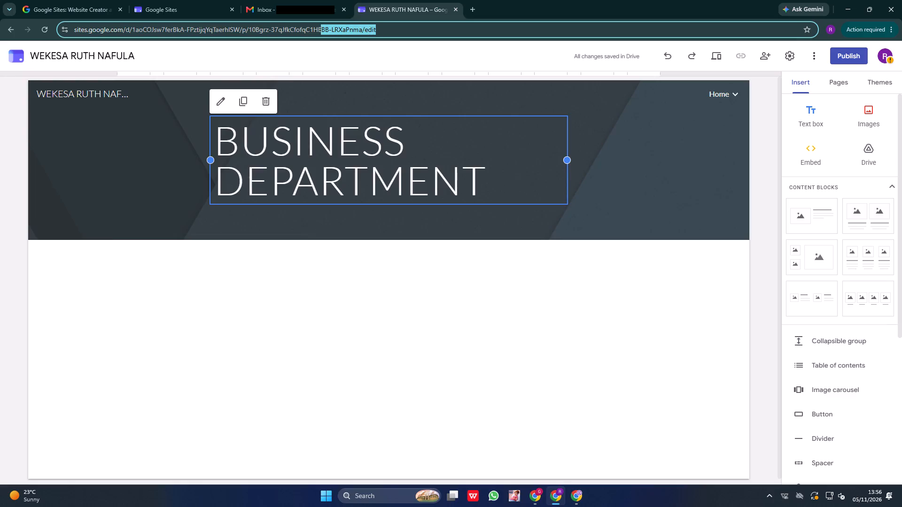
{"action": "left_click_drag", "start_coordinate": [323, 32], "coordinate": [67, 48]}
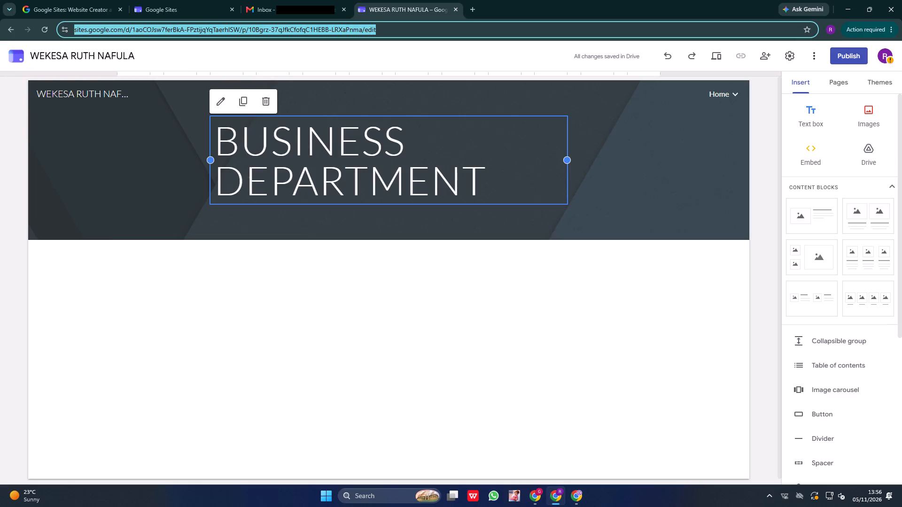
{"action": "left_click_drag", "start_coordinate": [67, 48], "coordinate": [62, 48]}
Examine the site's sharing settings, including general access for the draft and the published site.
{"action": "left_click", "coordinate": [766, 55]}
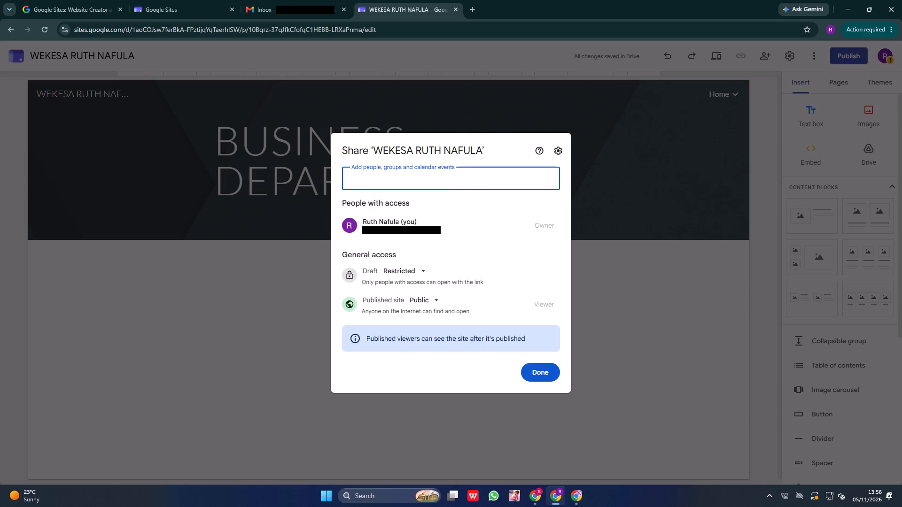
{"action": "left_click", "coordinate": [348, 182]}
{"action": "left_click", "coordinate": [371, 303]}
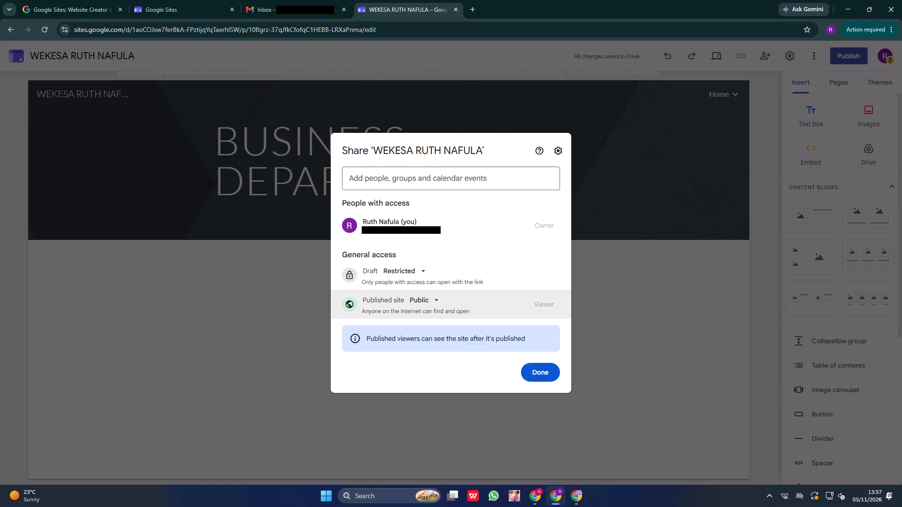
{"action": "left_click", "coordinate": [371, 304]}
{"action": "left_click", "coordinate": [543, 369]}
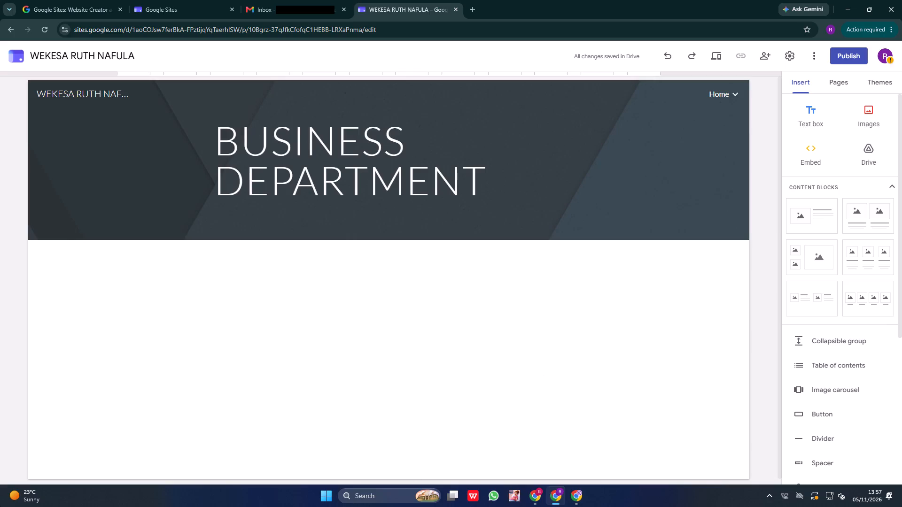
Review the site's sharing settings again, checking who can open the published site, and close them without changes.
{"action": "left_click", "coordinate": [761, 54]}
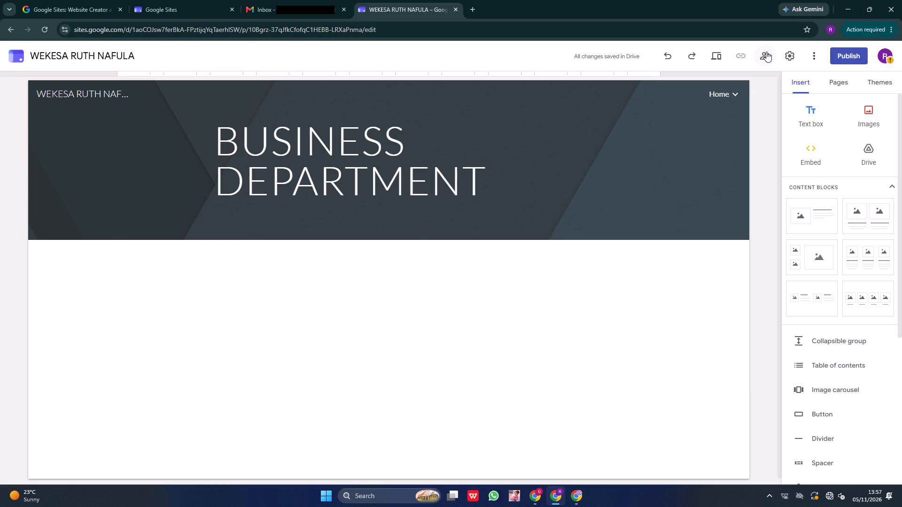
{"action": "left_click", "coordinate": [761, 52]}
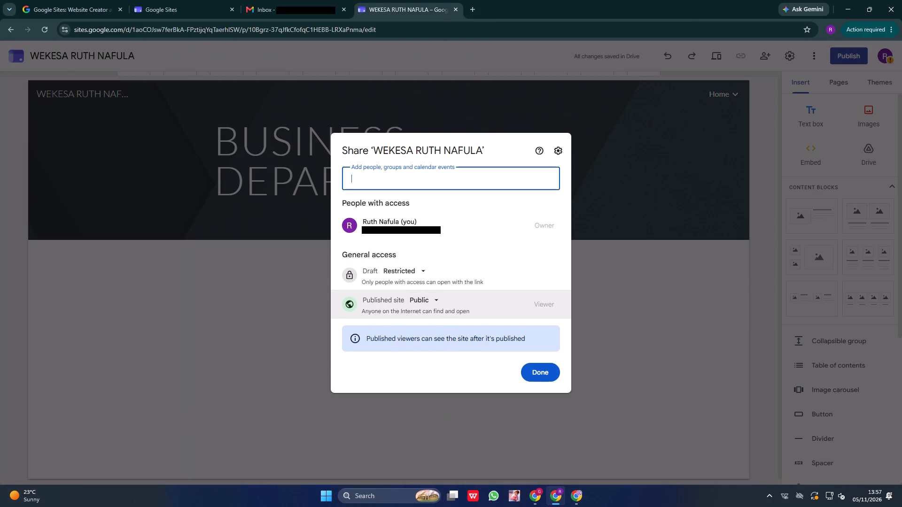
{"action": "left_click_drag", "start_coordinate": [425, 308], "coordinate": [420, 308]}
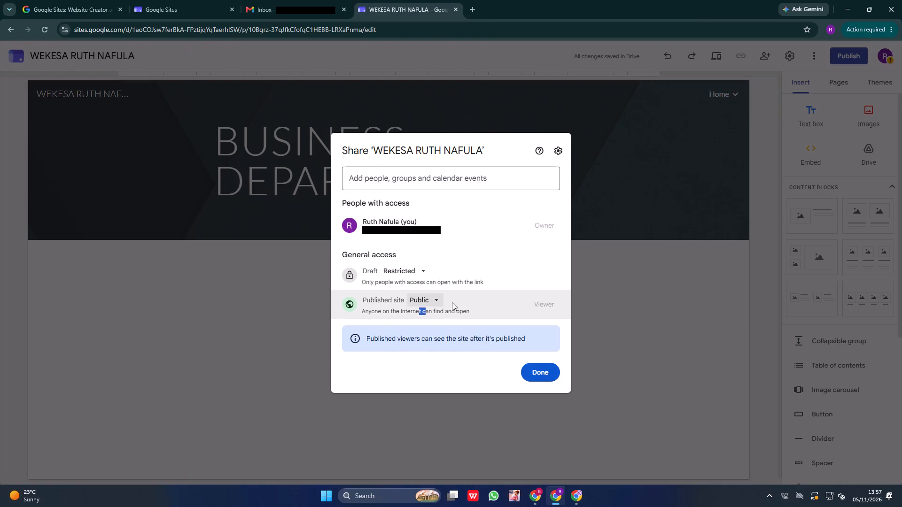
{"action": "left_click_drag", "start_coordinate": [537, 365], "coordinate": [525, 365]}
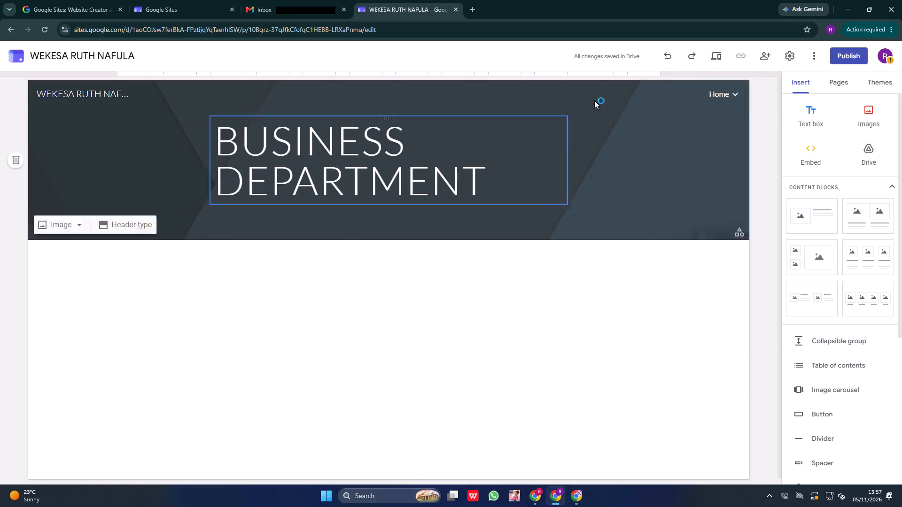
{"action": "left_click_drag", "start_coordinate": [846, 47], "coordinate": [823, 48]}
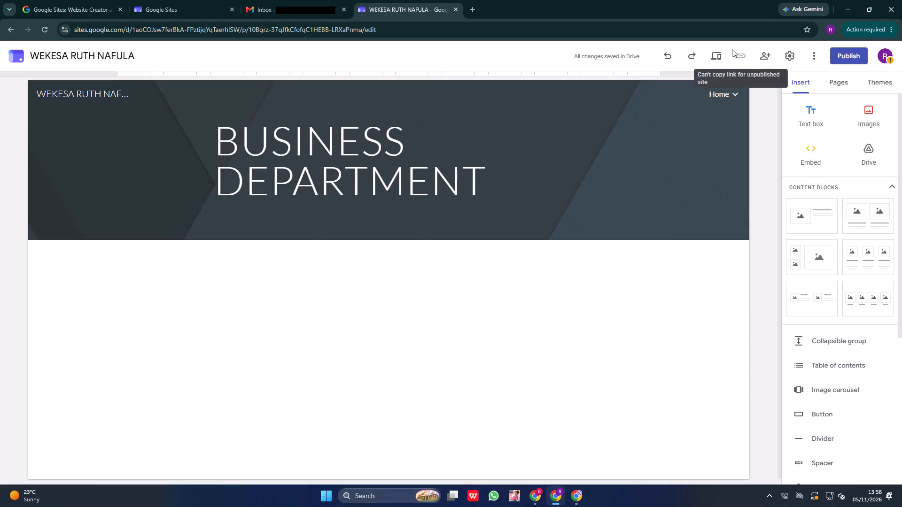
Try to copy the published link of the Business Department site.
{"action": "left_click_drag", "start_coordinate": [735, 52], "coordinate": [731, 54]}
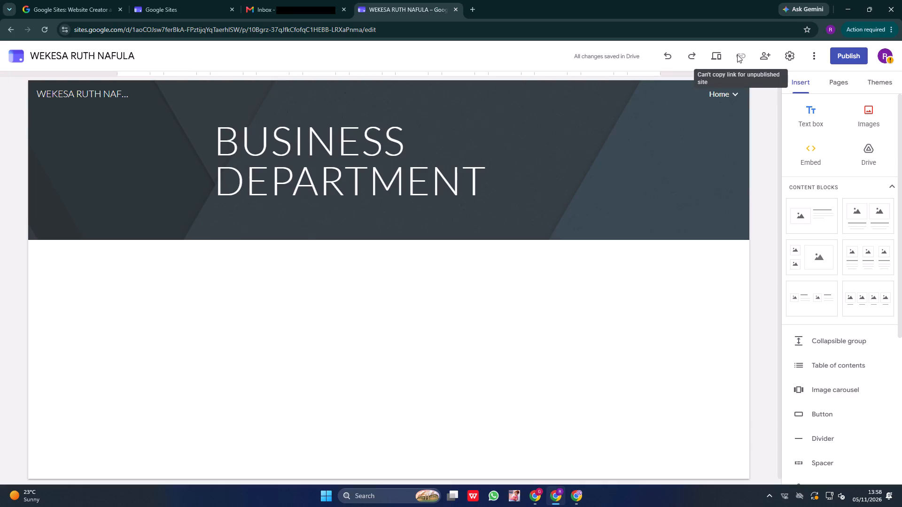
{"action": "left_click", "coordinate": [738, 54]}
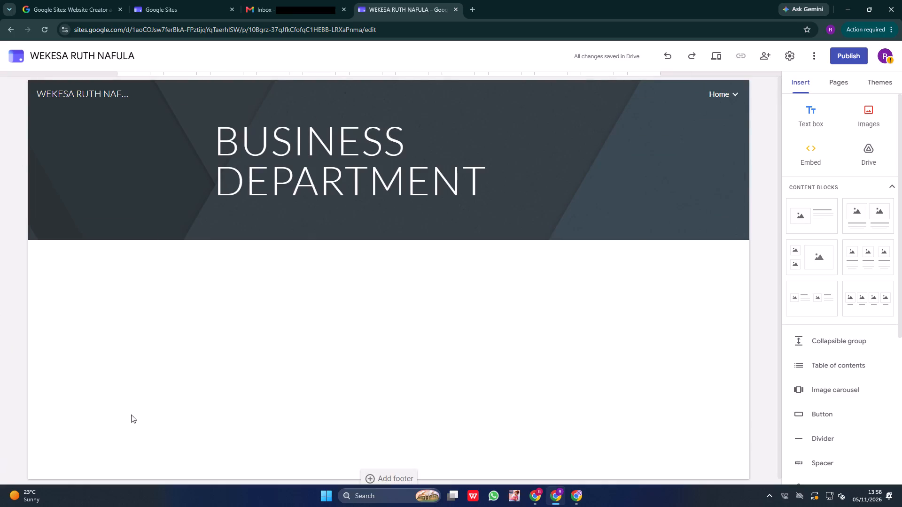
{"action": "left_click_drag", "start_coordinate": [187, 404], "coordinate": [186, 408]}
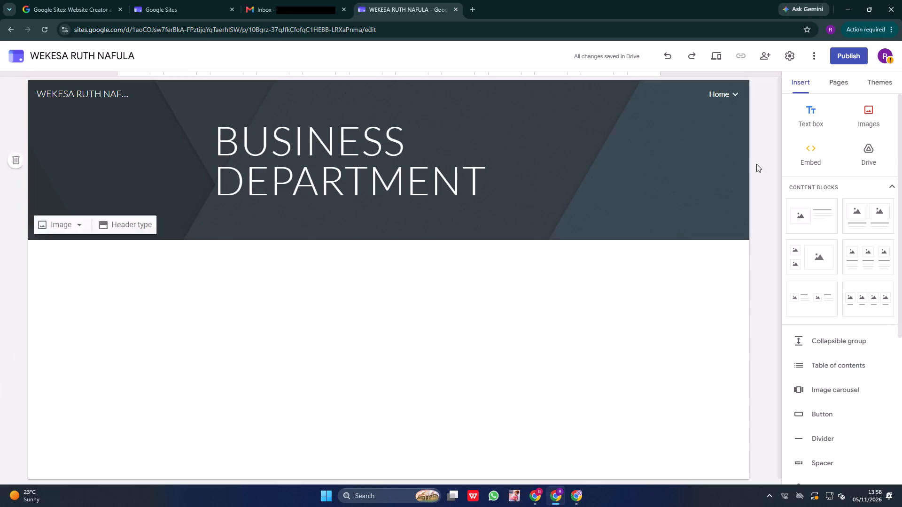
Set the draft's general access to Anyone with the link in the site's sharing settings.
{"action": "left_click", "coordinate": [761, 51]}
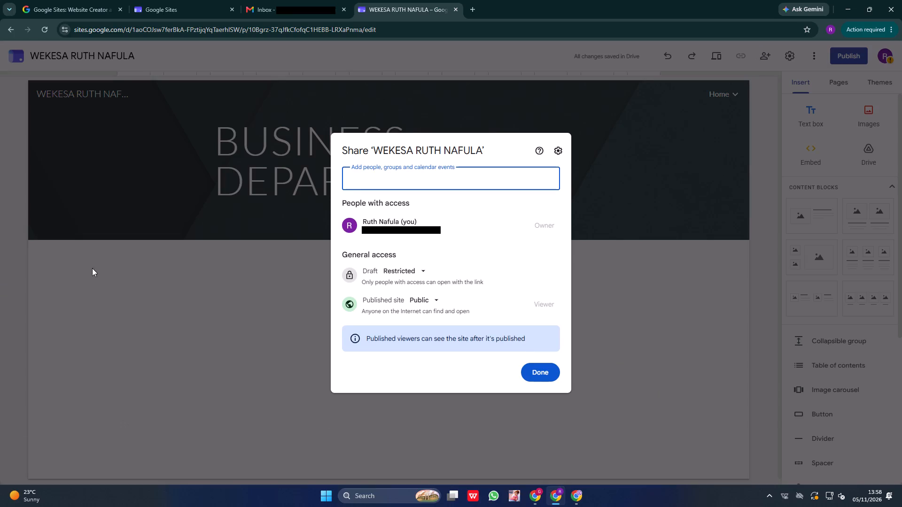
{"action": "left_click", "coordinate": [426, 278]}
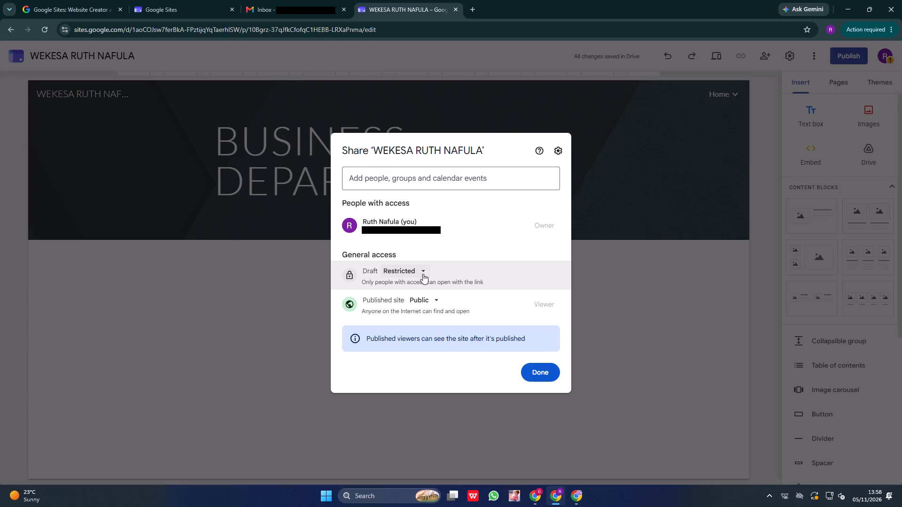
{"action": "left_click", "coordinate": [423, 272]}
{"action": "left_click", "coordinate": [435, 312]}
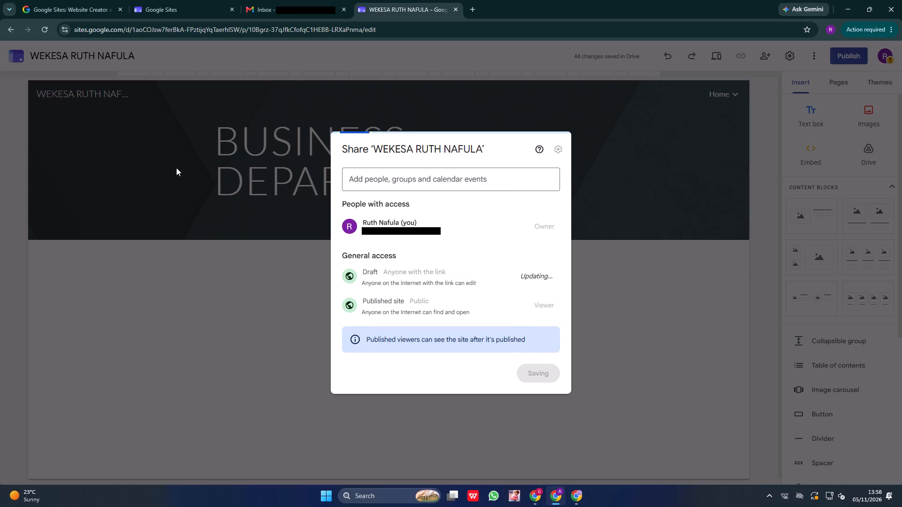
{"action": "left_click", "coordinate": [251, 219]}
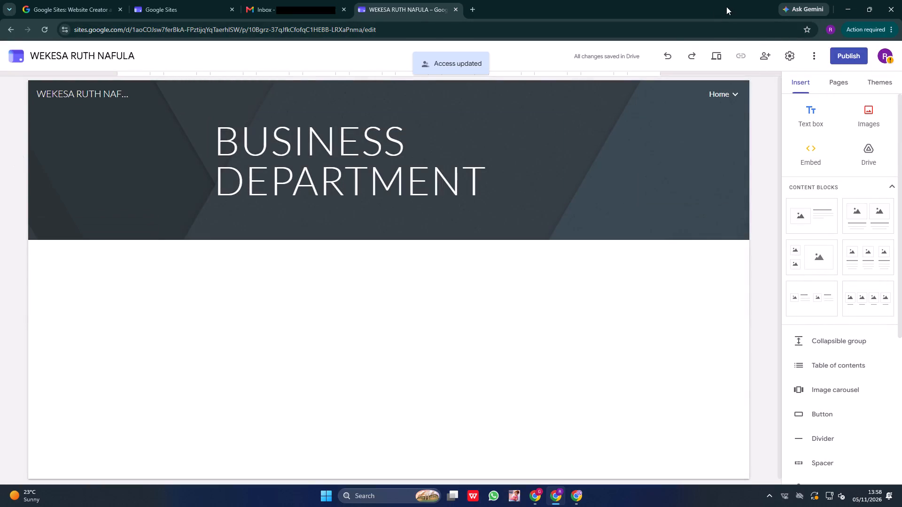
Publish the Business Department site to the web, keeping the suggested web address and viewing open to anyone.
{"action": "left_click", "coordinate": [843, 50]}
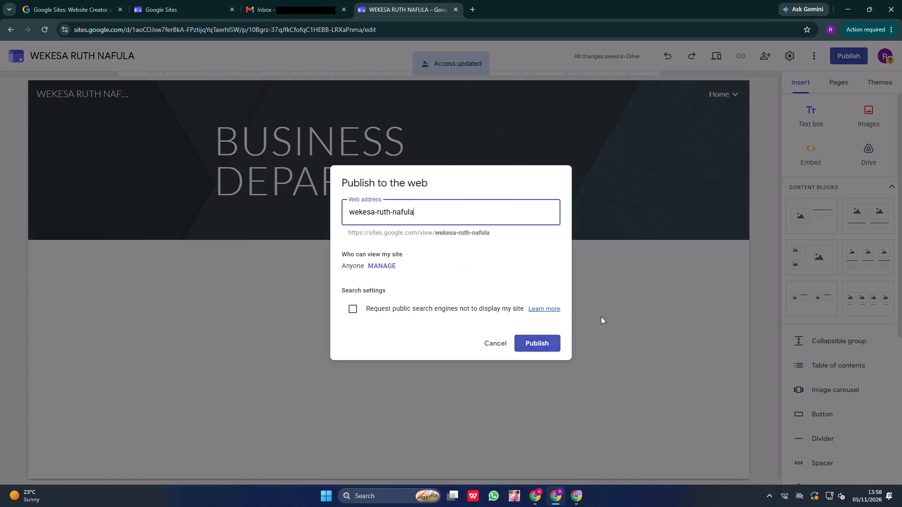
{"action": "left_click", "coordinate": [608, 393]}
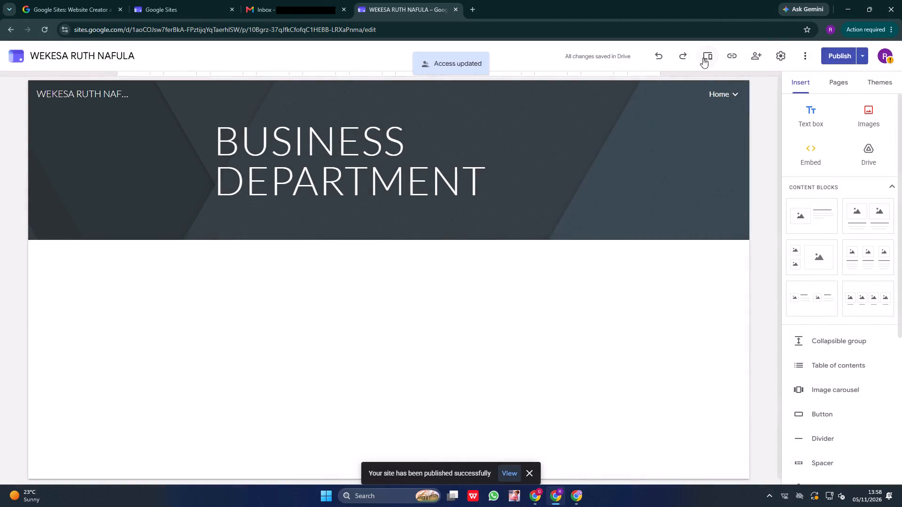
Copy the published site link.
{"action": "left_click", "coordinate": [730, 54]}
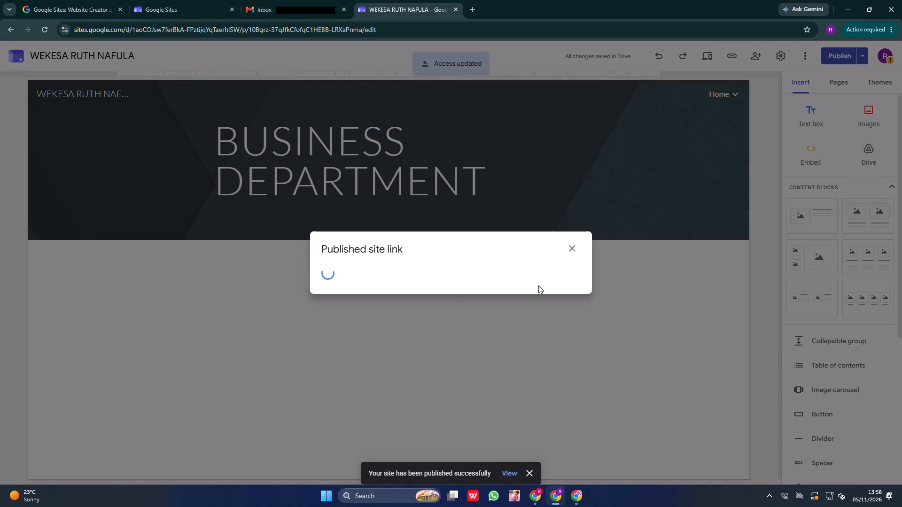
{"action": "left_click", "coordinate": [556, 265]}
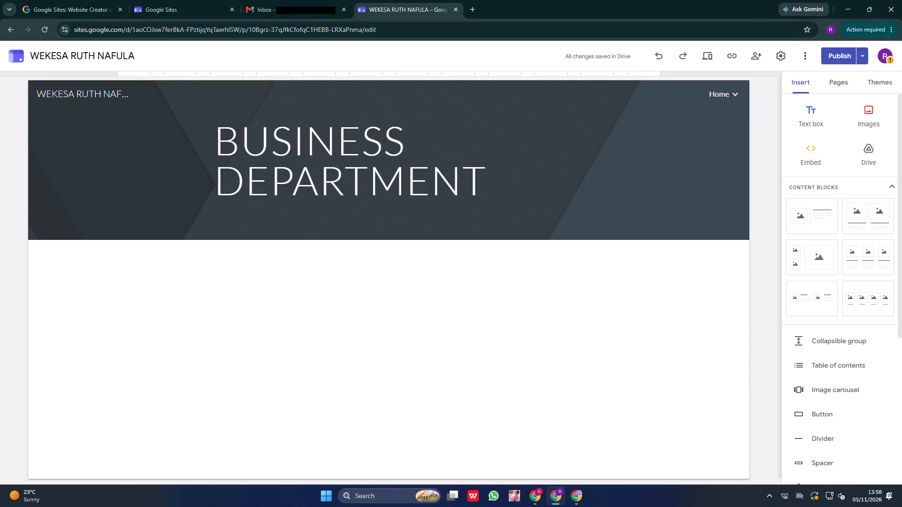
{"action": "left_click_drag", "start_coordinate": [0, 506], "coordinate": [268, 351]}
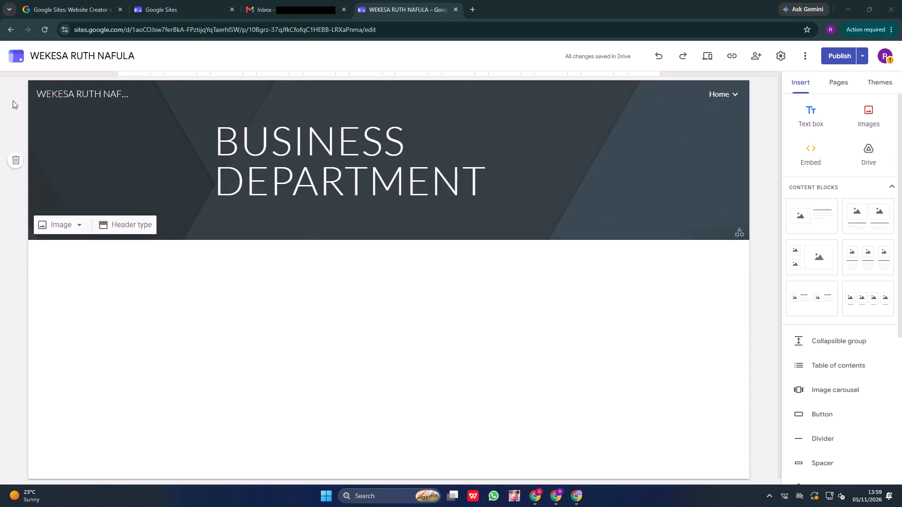
Leave the site editor and return to the Google Sites home page listing recent sites.
{"action": "left_click", "coordinate": [10, 28]}
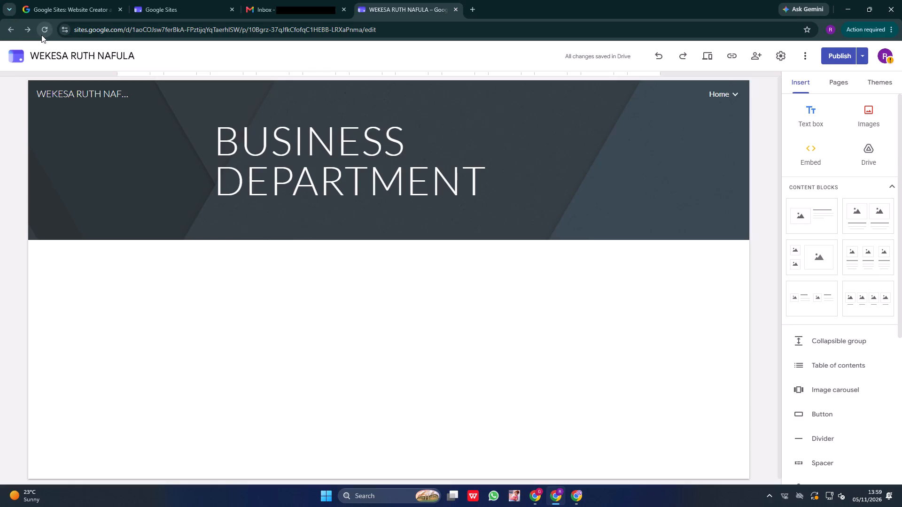
{"action": "left_click", "coordinate": [11, 25]}
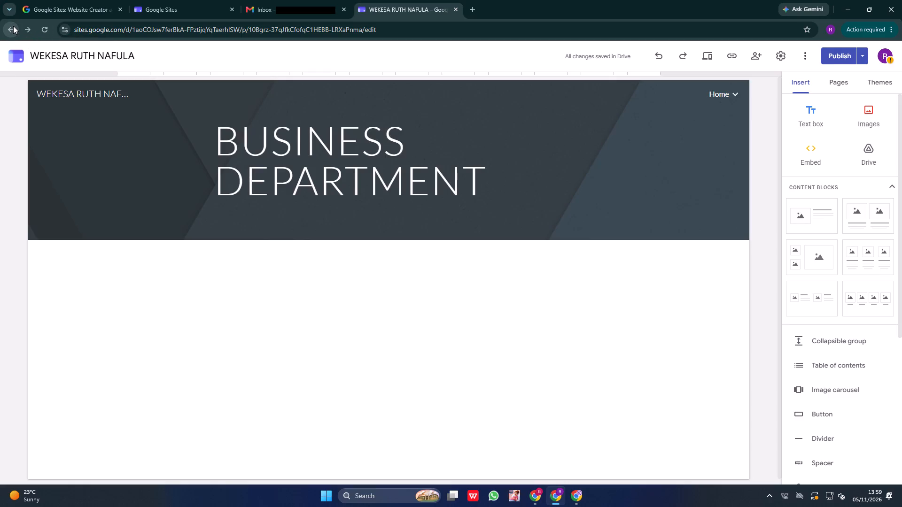
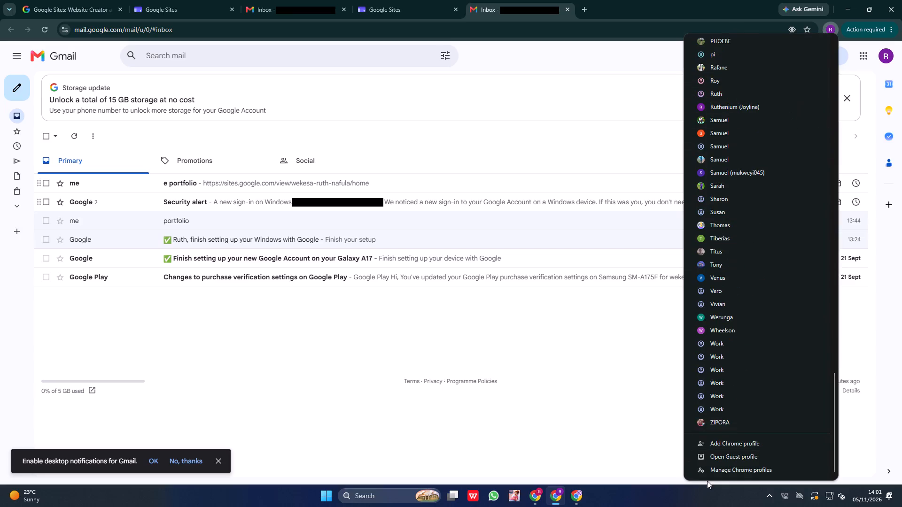
Add a new Chrome profile and open its Google Account sign-in form.
{"action": "left_click", "coordinate": [725, 444]}
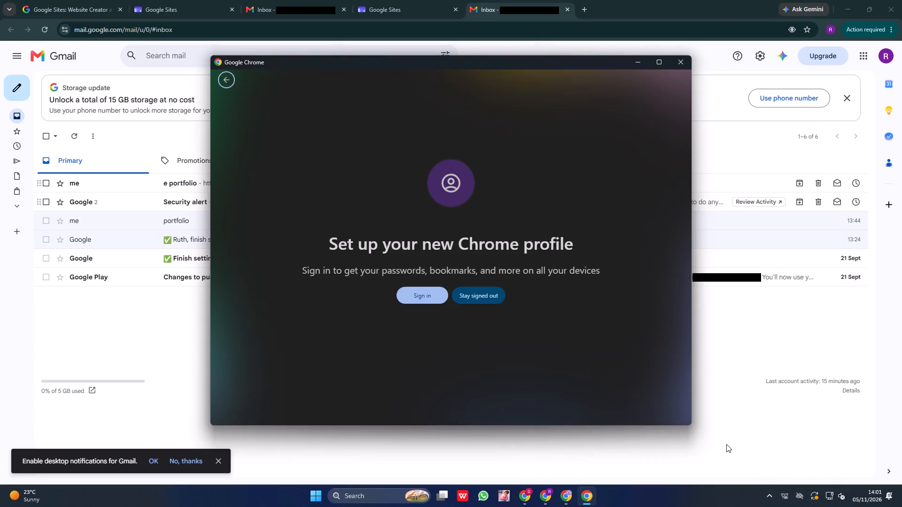
{"action": "left_click", "coordinate": [411, 293]}
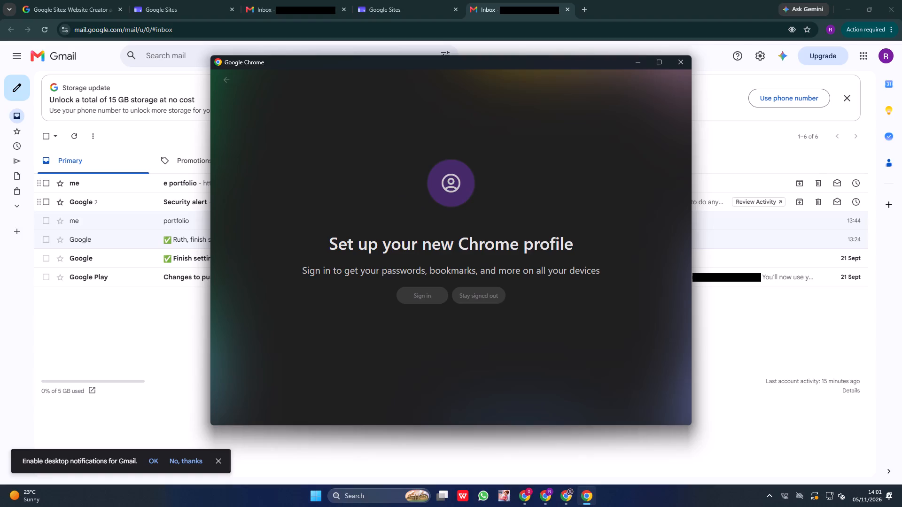
{"action": "left_click", "coordinate": [434, 288]}
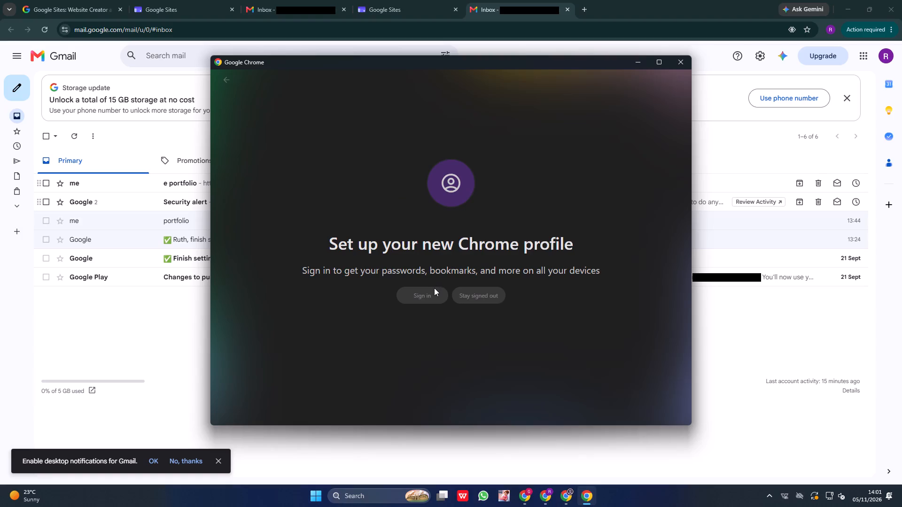
{"action": "triple_click", "coordinate": [434, 295]}
{"action": "left_click", "coordinate": [434, 295]}
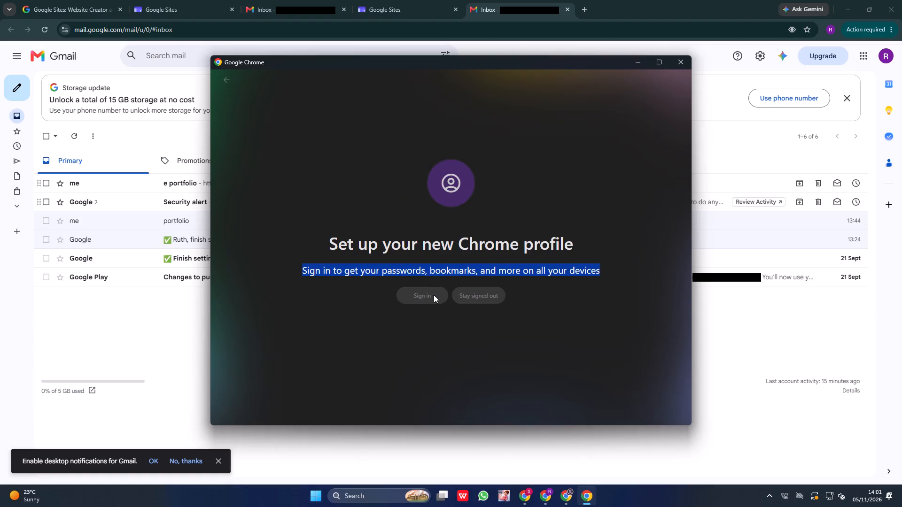
{"action": "left_click", "coordinate": [434, 295]}
{"action": "left_click_drag", "start_coordinate": [434, 295], "coordinate": [436, 300]}
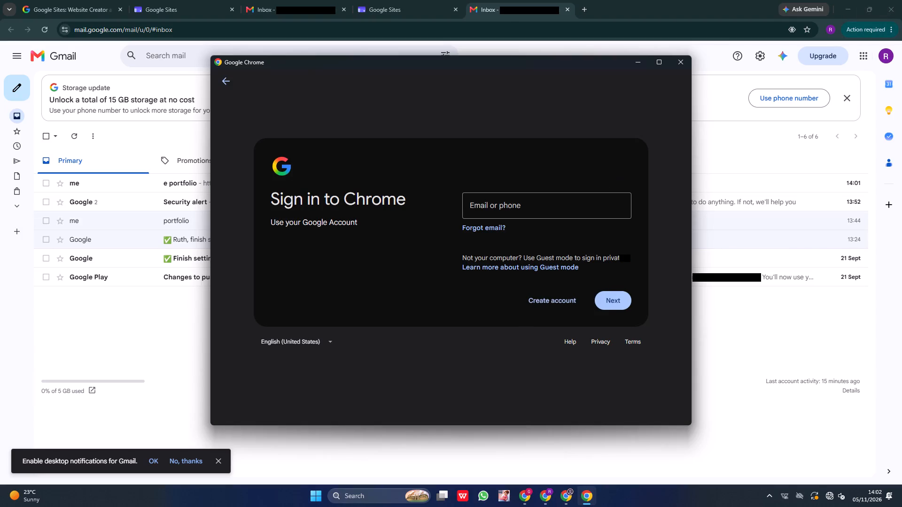
Enter the account email address in the new profile's Chrome sign-in form.
{"action": "left_click", "coordinate": [497, 204]}
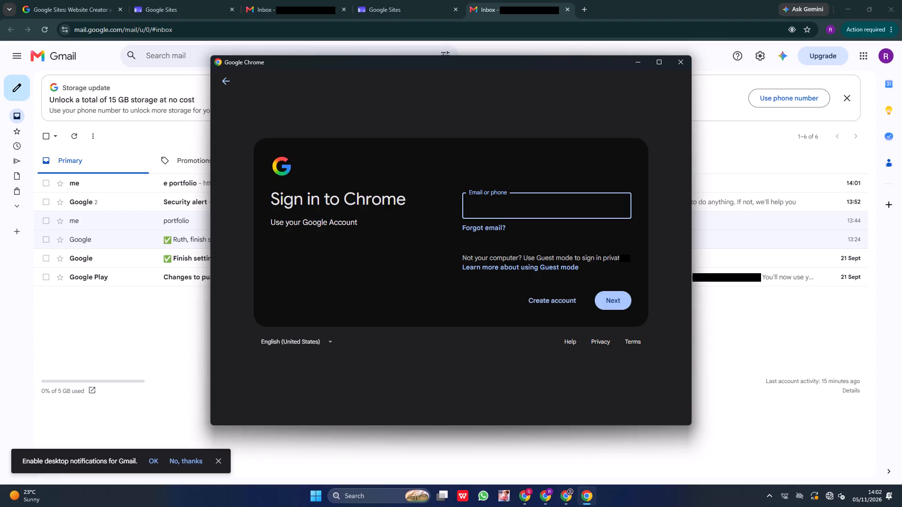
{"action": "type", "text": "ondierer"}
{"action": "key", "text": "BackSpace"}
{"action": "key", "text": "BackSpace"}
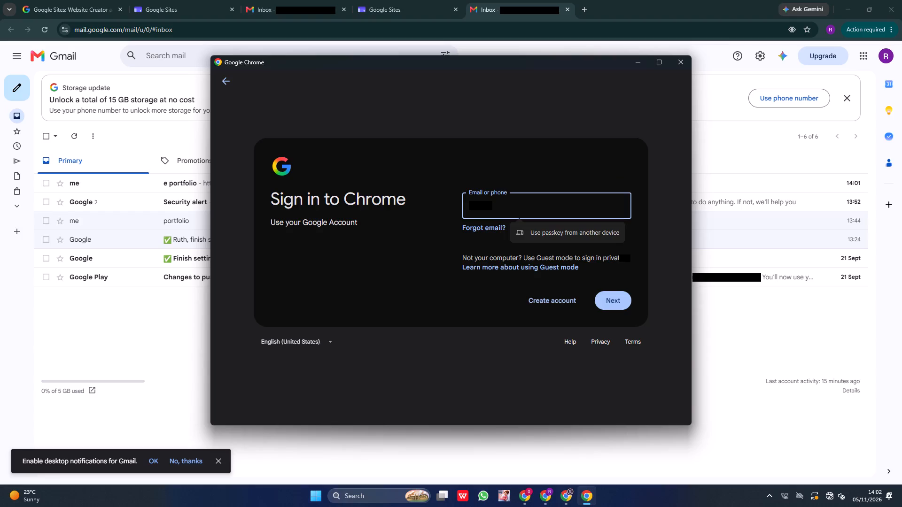
Finish entering the account email address in the Chrome sign-in form and submit it to continue signing in.
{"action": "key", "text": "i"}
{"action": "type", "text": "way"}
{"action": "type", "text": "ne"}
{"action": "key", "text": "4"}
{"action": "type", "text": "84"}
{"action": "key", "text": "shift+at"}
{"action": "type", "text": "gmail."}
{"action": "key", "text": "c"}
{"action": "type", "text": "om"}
{"action": "left_click", "coordinate": [621, 304]}
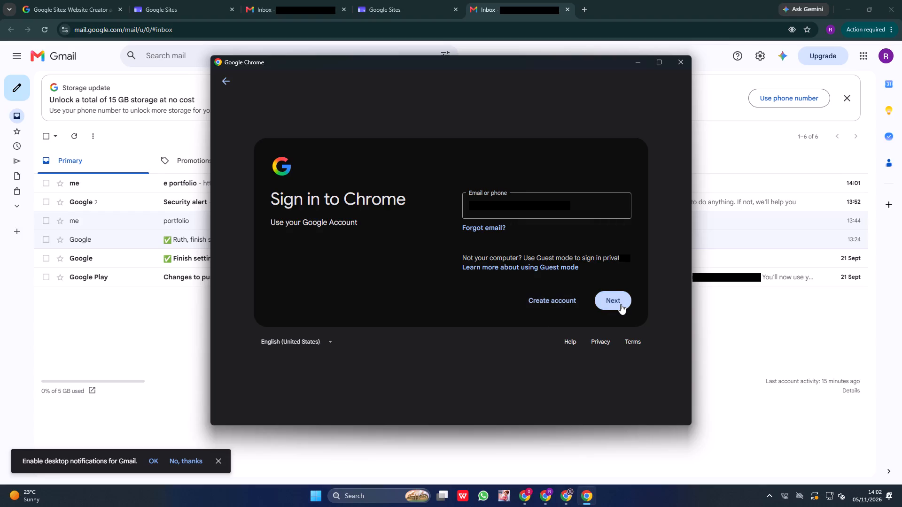